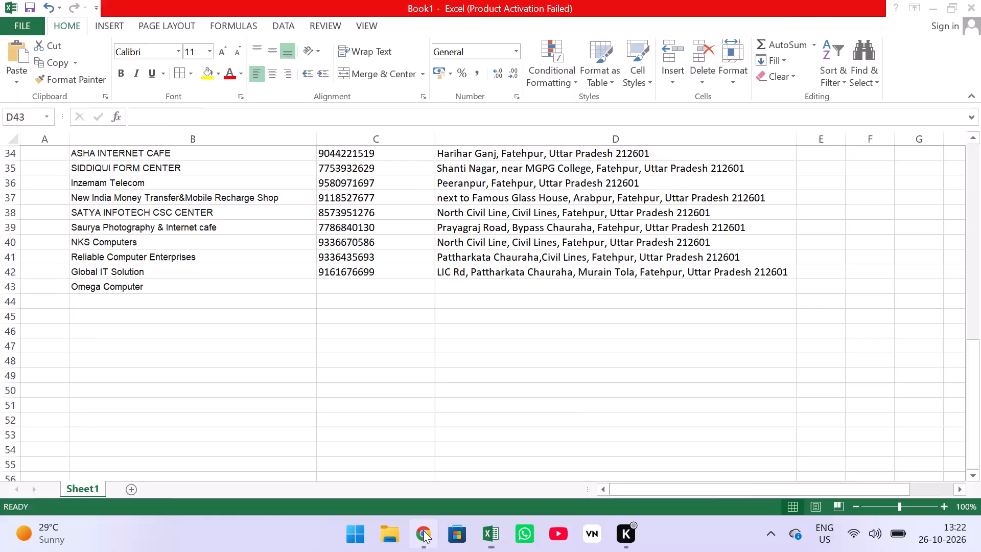
Copy Omega Computer's address from its Google Maps listing in Chrome into cell D43 of the Excel sheet.
scroll(750, 417, down, 1)
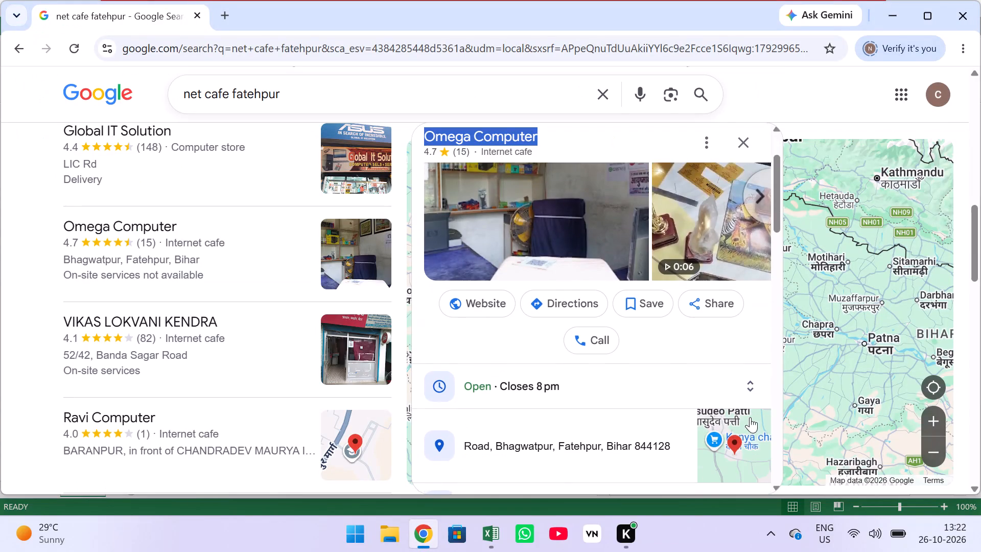
scroll(750, 417, down, 2)
scroll(750, 417, left, 1)
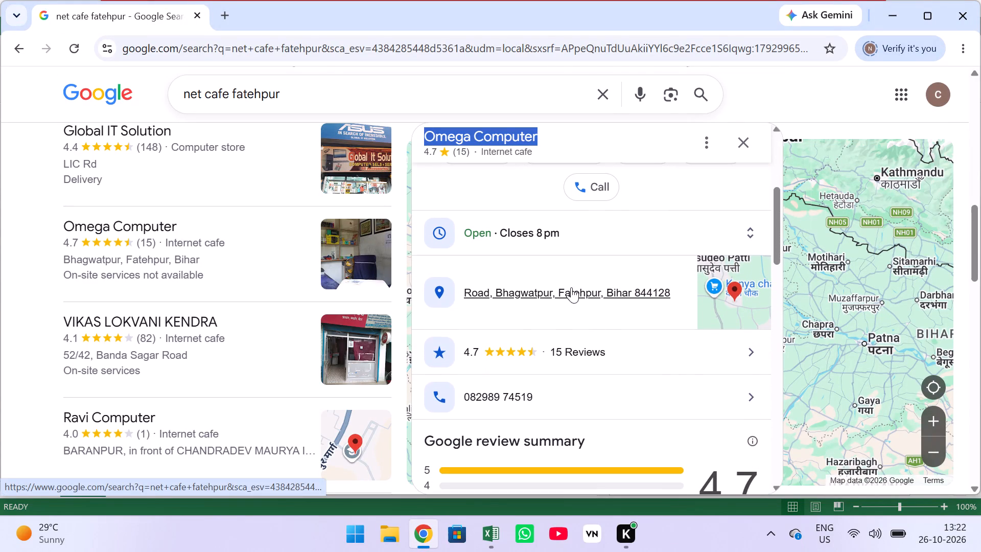
click(571, 287)
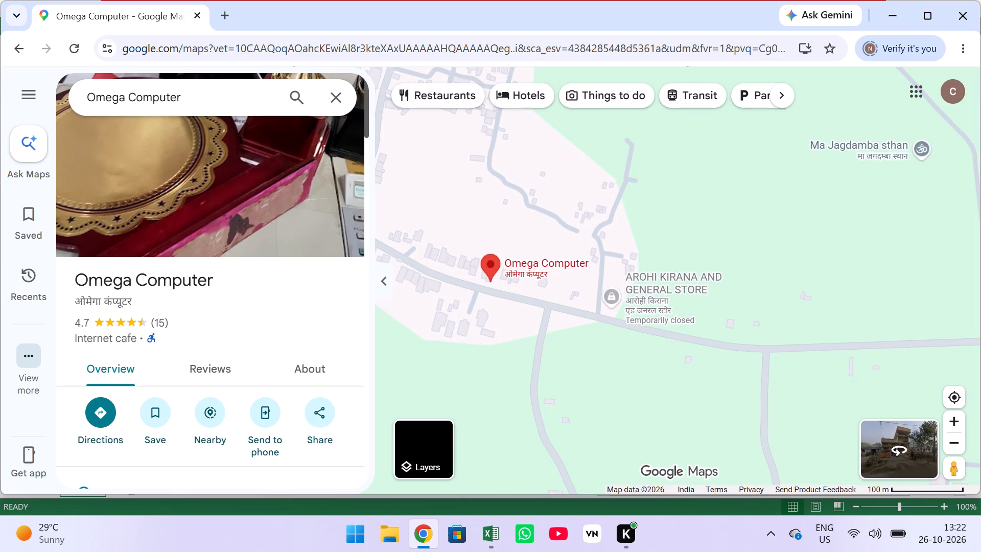
scroll(98, 289, down, 4)
click(339, 287)
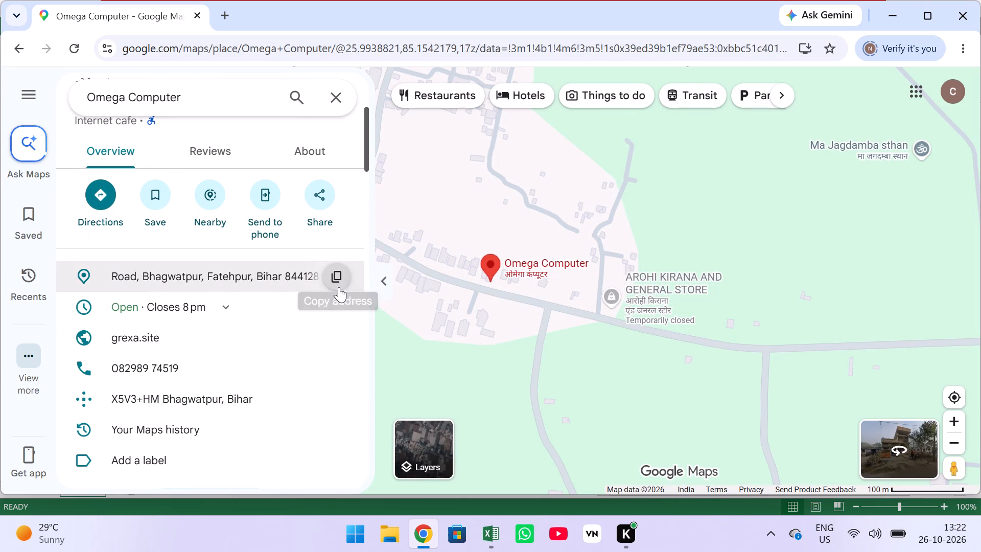
key(alt+Tab)
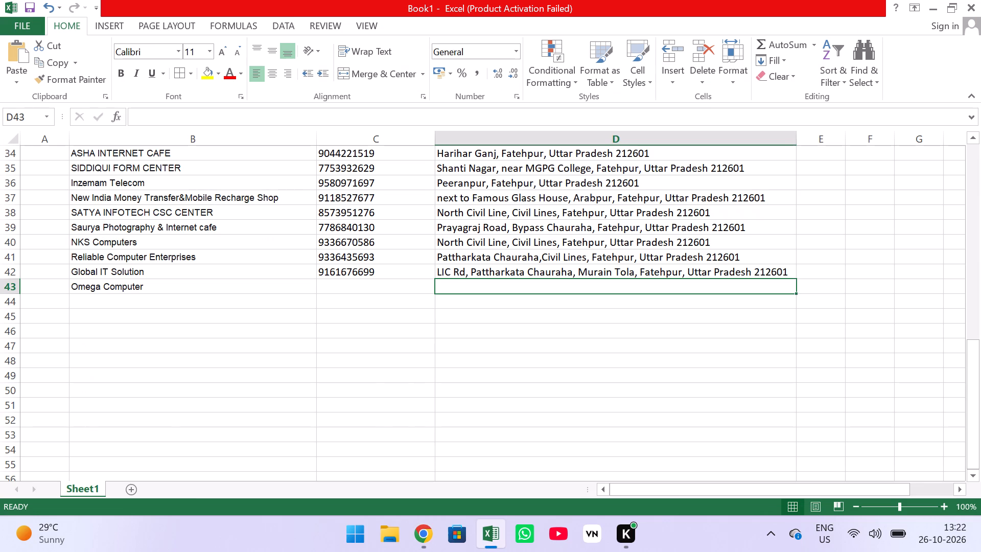
key(ctrl+v)
key(alt+Tab)
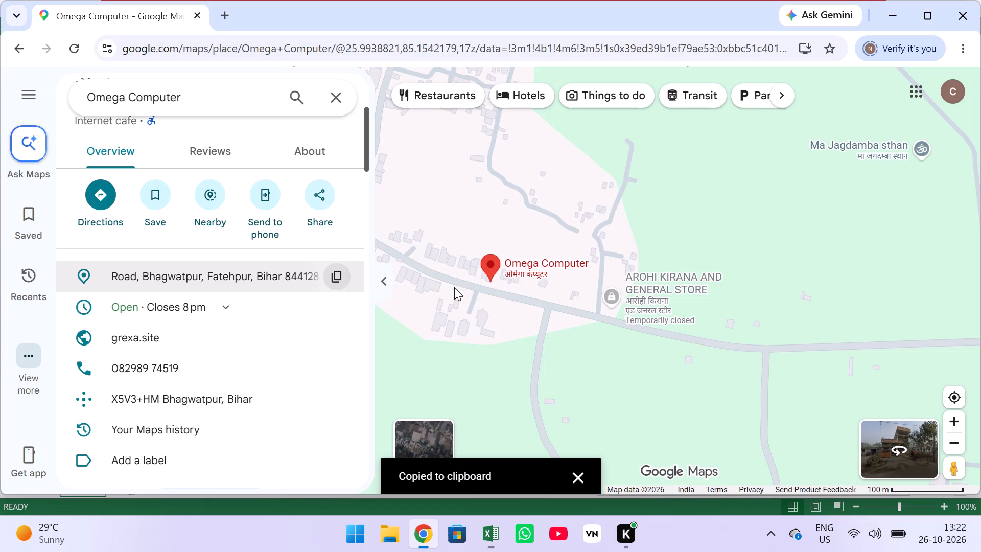
click(310, 370)
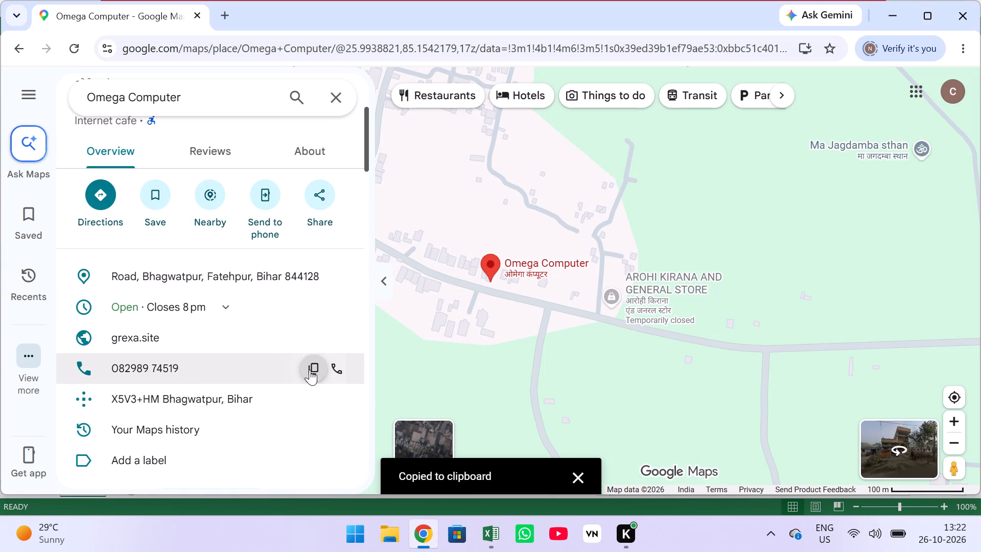
key(alt+Tab)
click(353, 286)
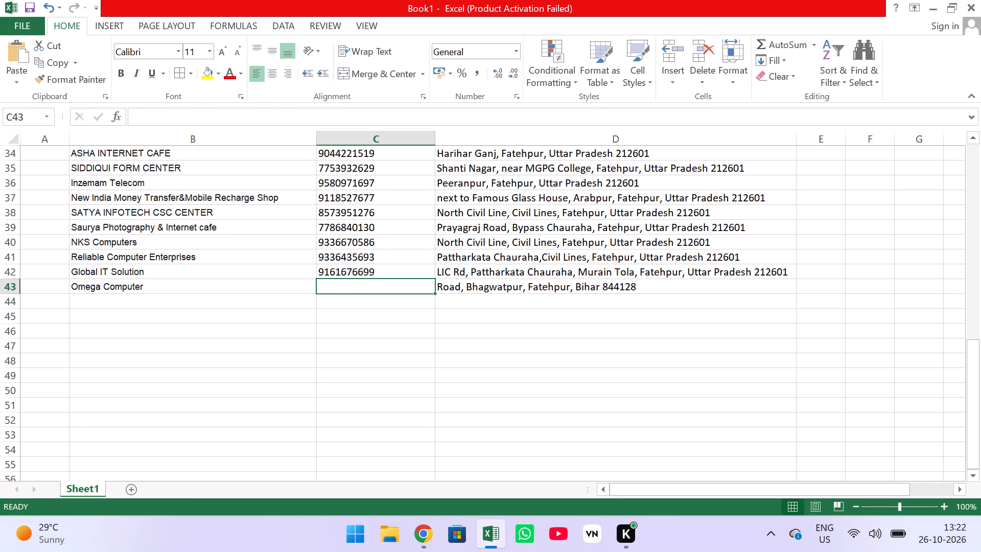
key(ctrl+v)
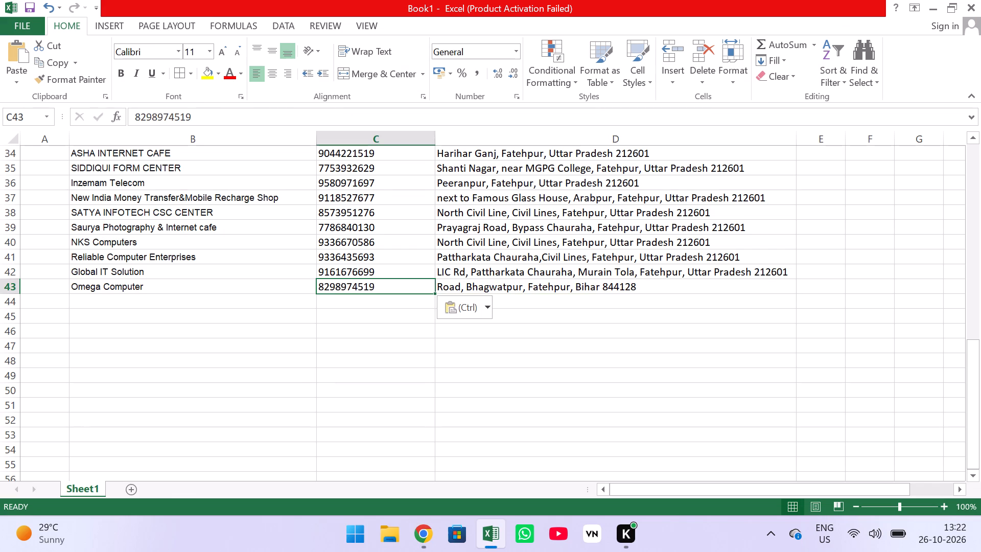
Return to the Chrome search results, open VIKAS LOKVANI KENDRA and copy its name into cell B44 in Excel.
key(alt+Tab)
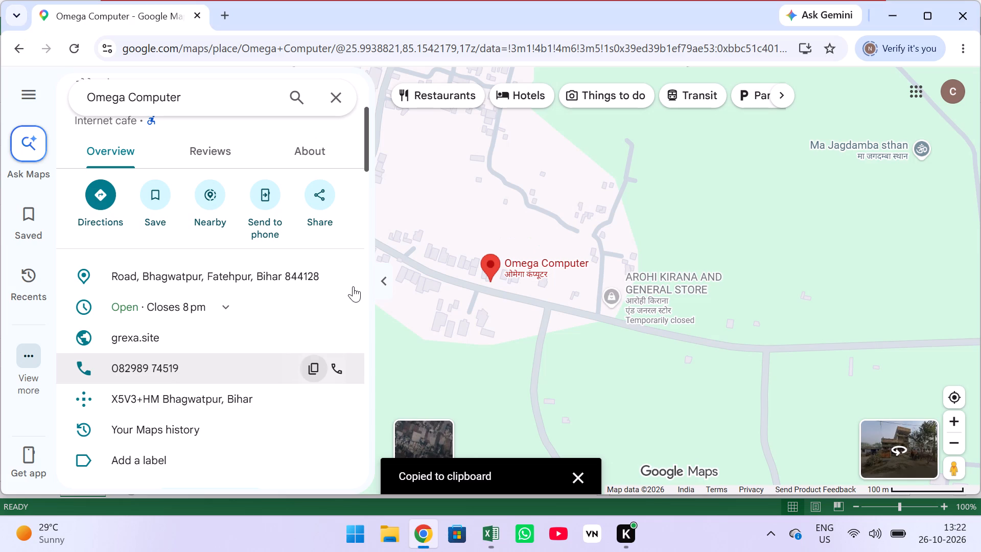
click(17, 49)
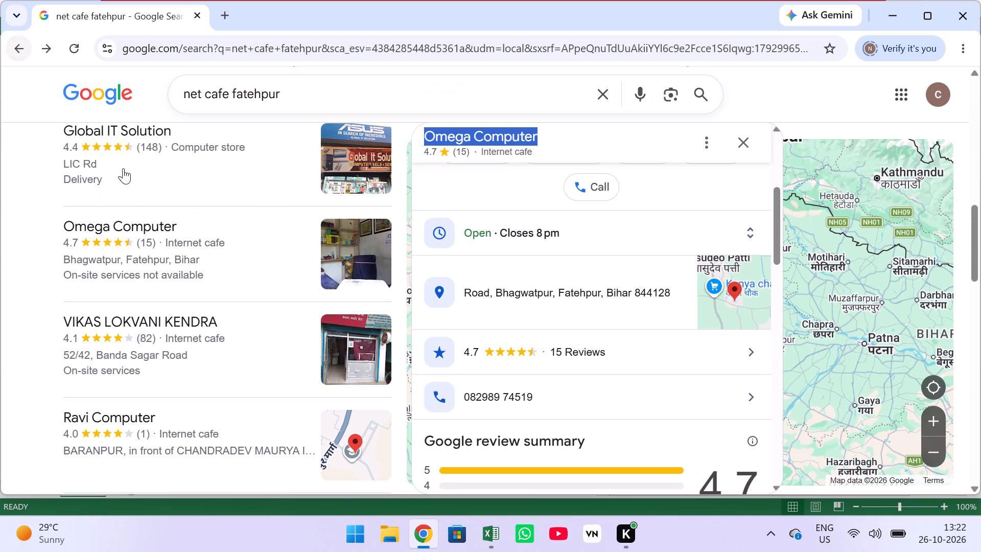
click(107, 318)
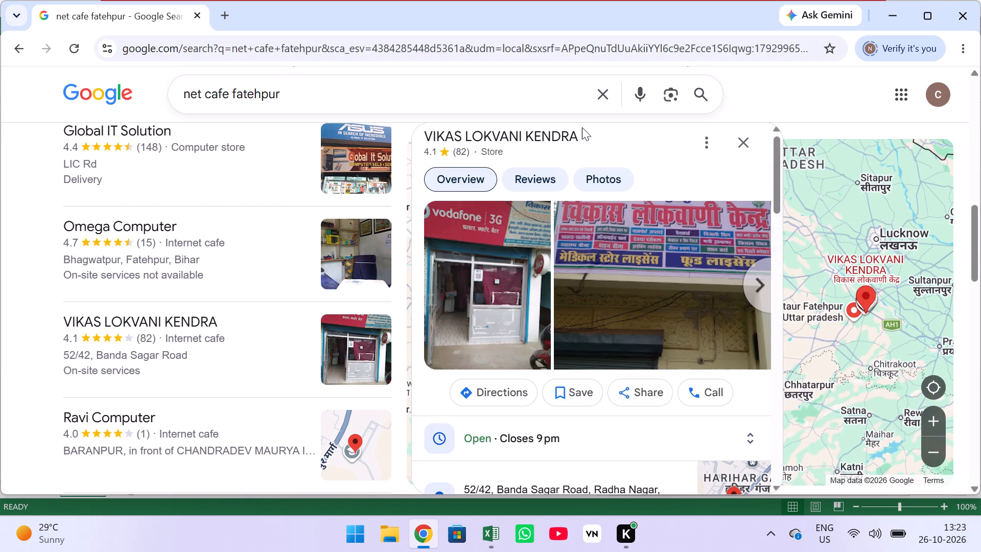
drag(586, 132, 418, 135)
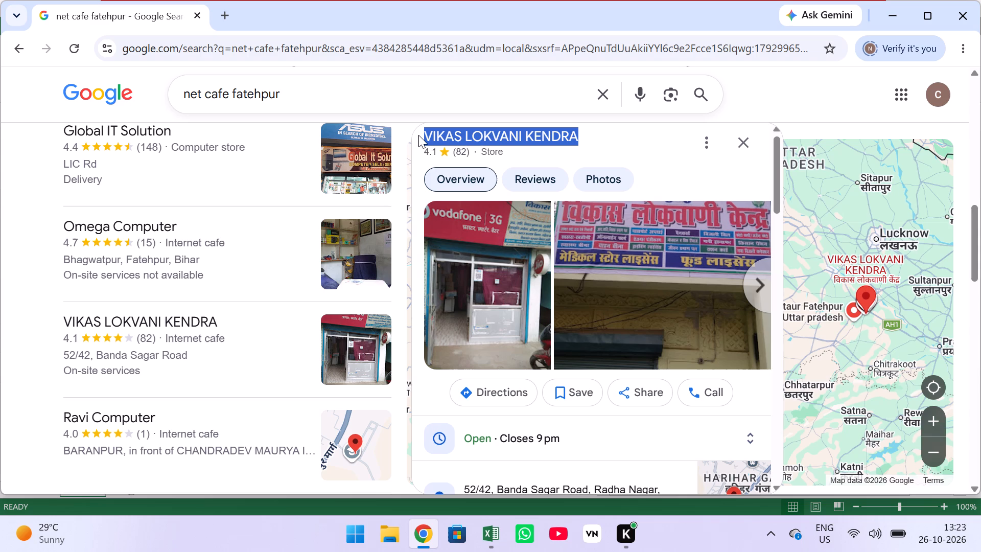
key(ctrl+c)
key(alt+Tab)
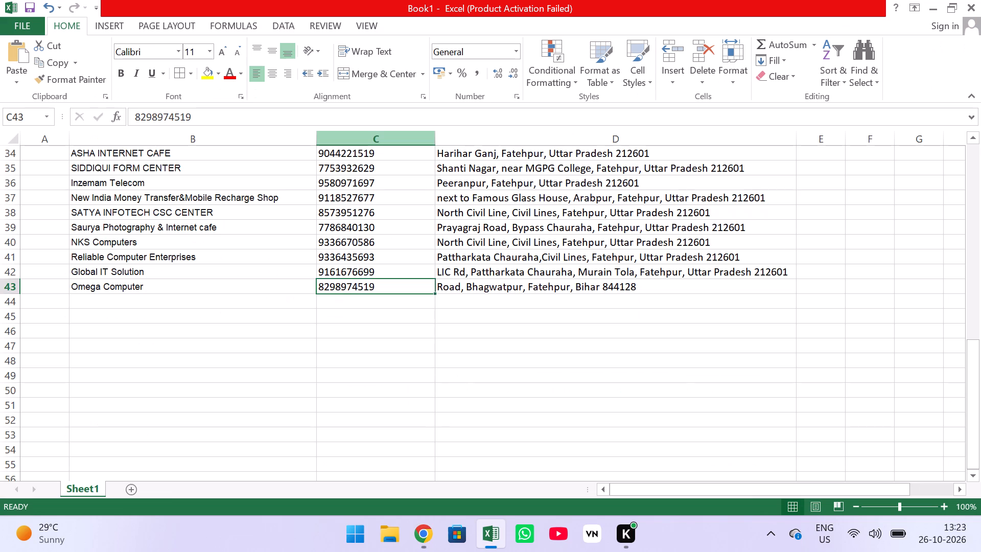
click(148, 301)
key(ctrl+v)
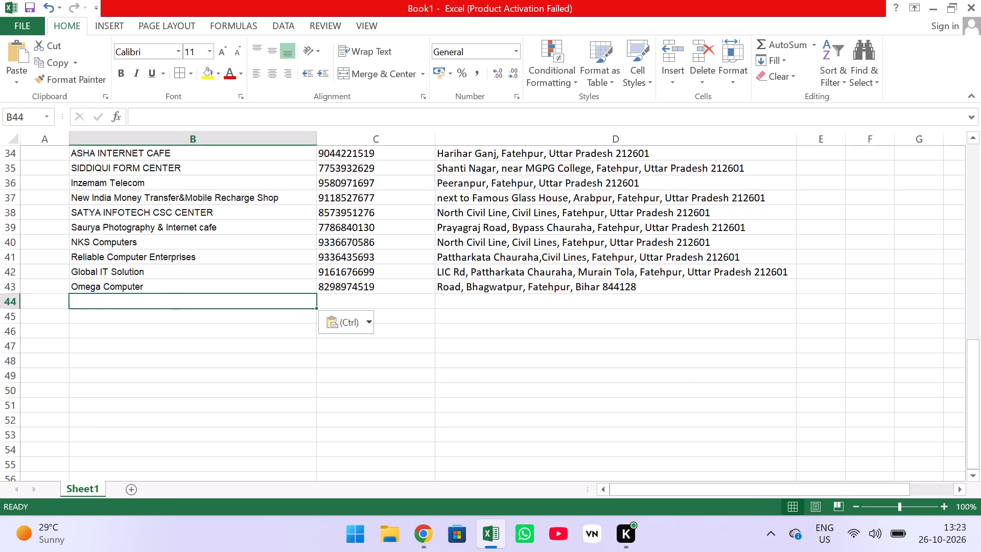
Copy VIKAS LOKVANI KENDRA's address from its Google Maps listing in Chrome into cell D44 in Excel.
key(alt+Tab)
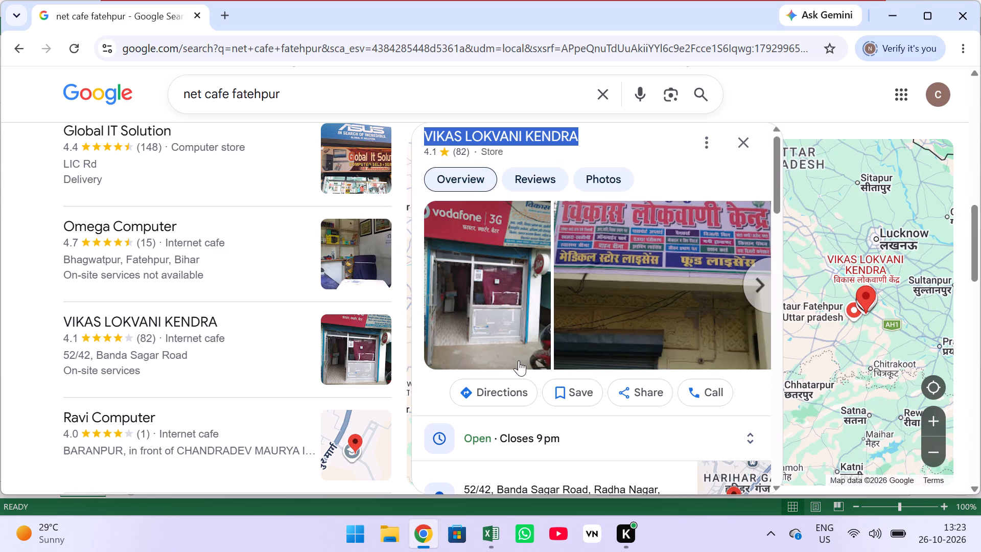
scroll(519, 360, down, 4)
click(526, 274)
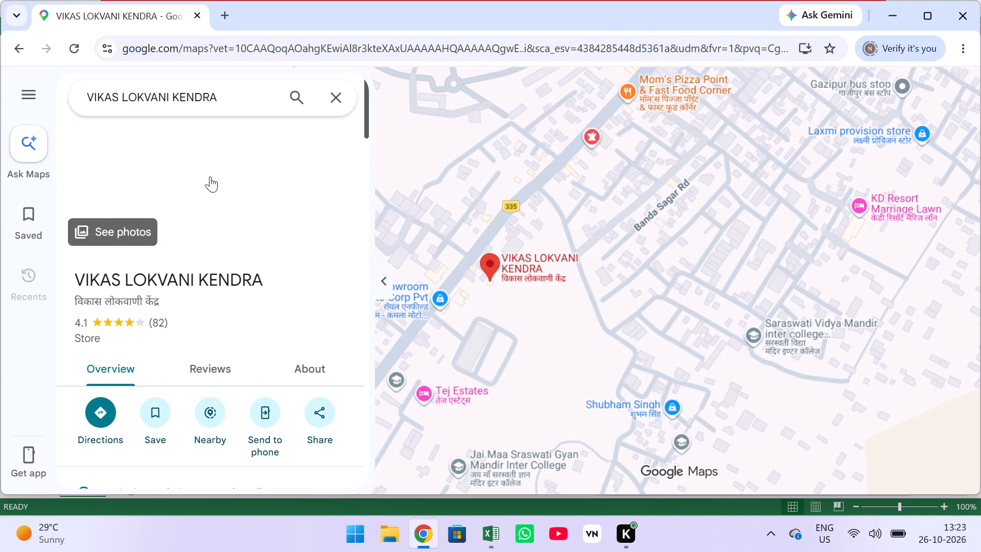
scroll(220, 285, down, 3)
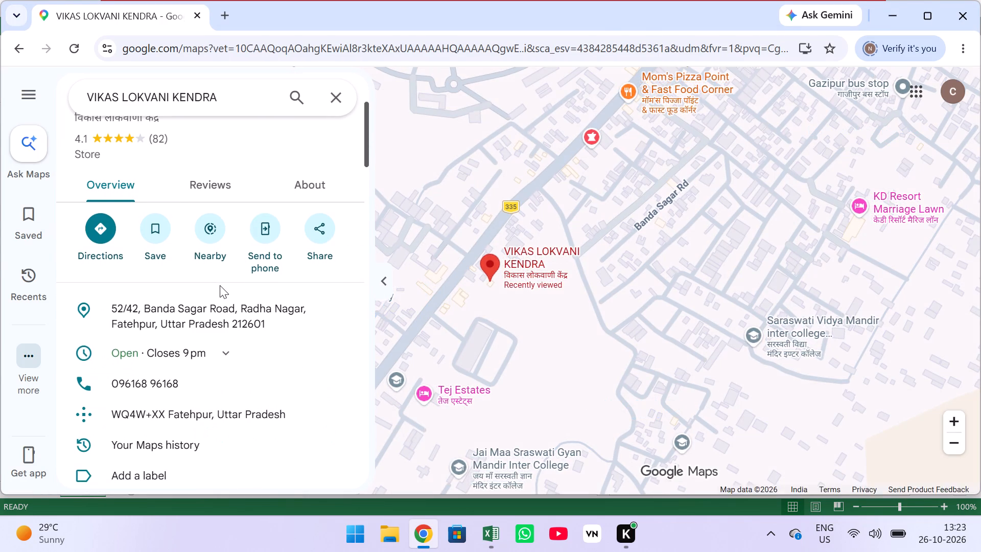
click(336, 305)
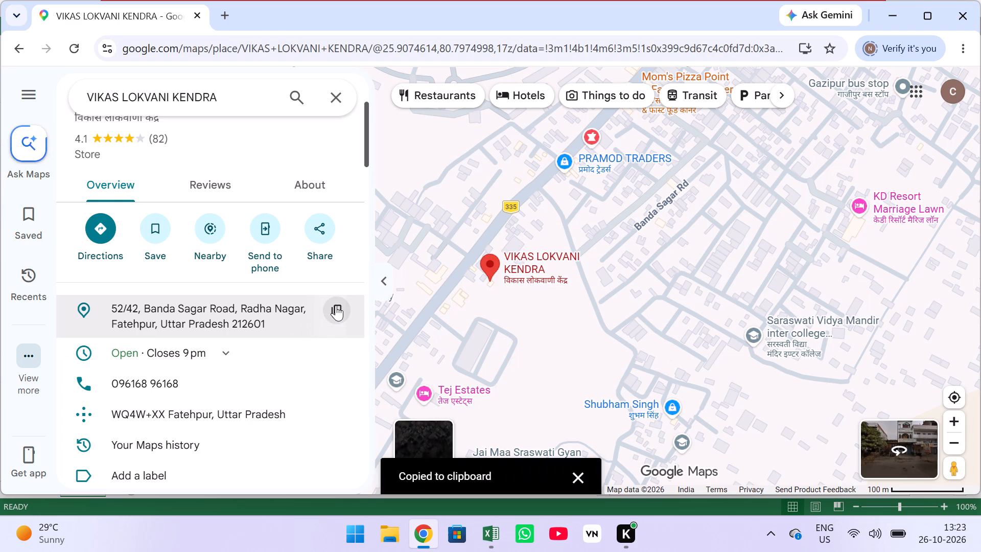
key(alt+Tab)
click(480, 307)
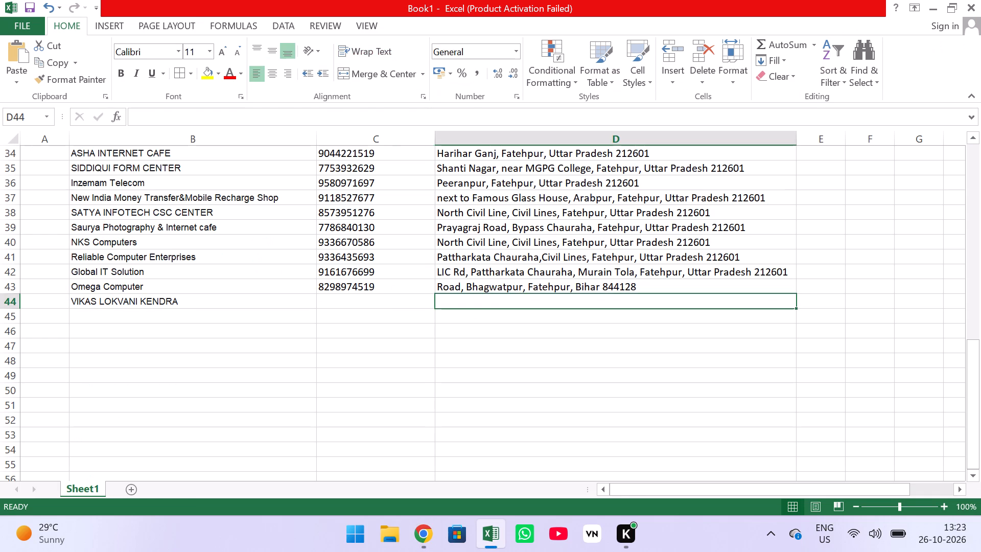
key(ctrl+v)
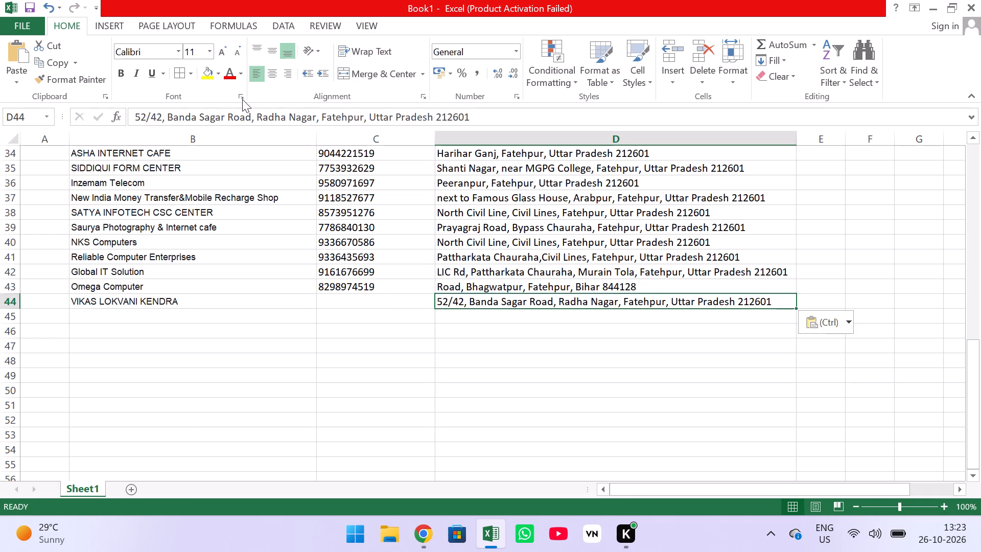
Delete the leading house number and comma from the address in cell D44 so it starts with the road name.
click(167, 116)
drag(167, 116, 141, 121)
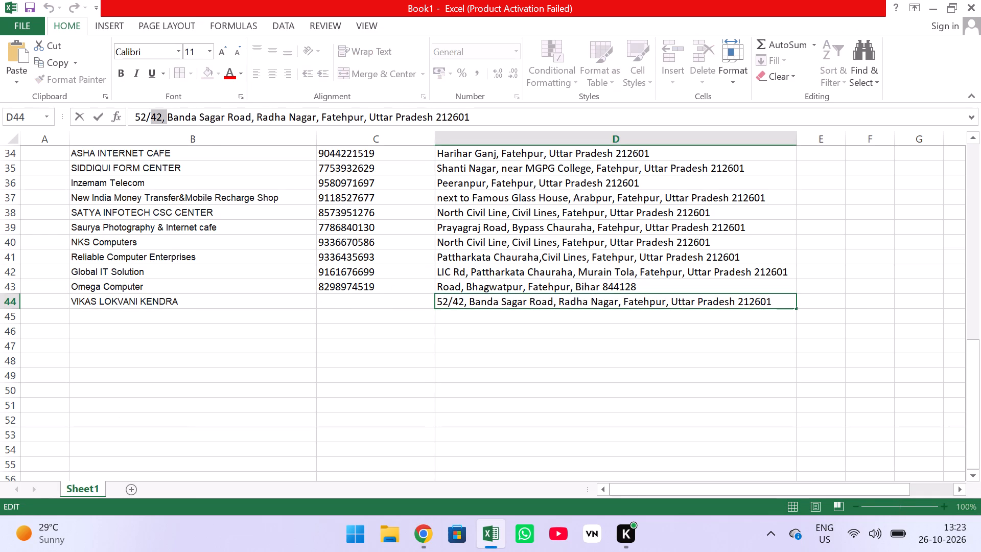
drag(141, 121, 115, 121)
key(BackSpace)
Copy VIKAS LOKVANI KENDRA's phone number from its Google Maps listing in Chrome into cell C44 in Excel.
key(alt+Tab)
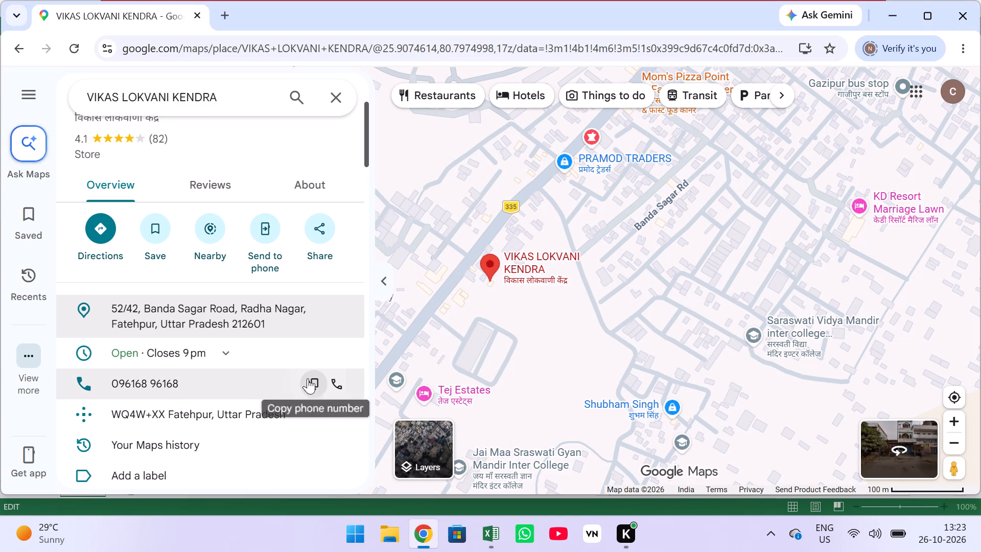
click(310, 383)
key(alt+Tab)
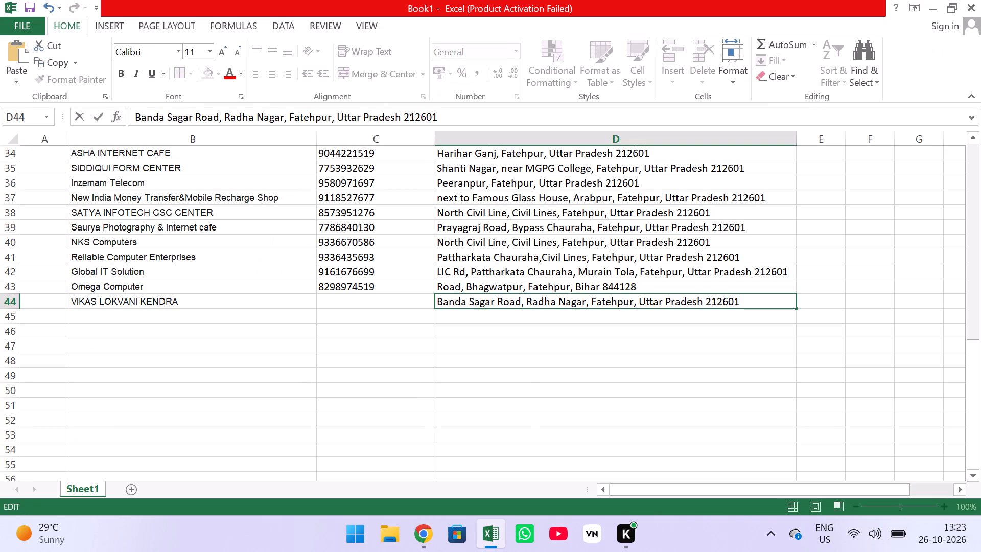
click(369, 304)
key(ctrl+v)
Return to the Chrome search results, open Ravi Computer and copy its name into cell B45 in Excel.
key(alt+Tab)
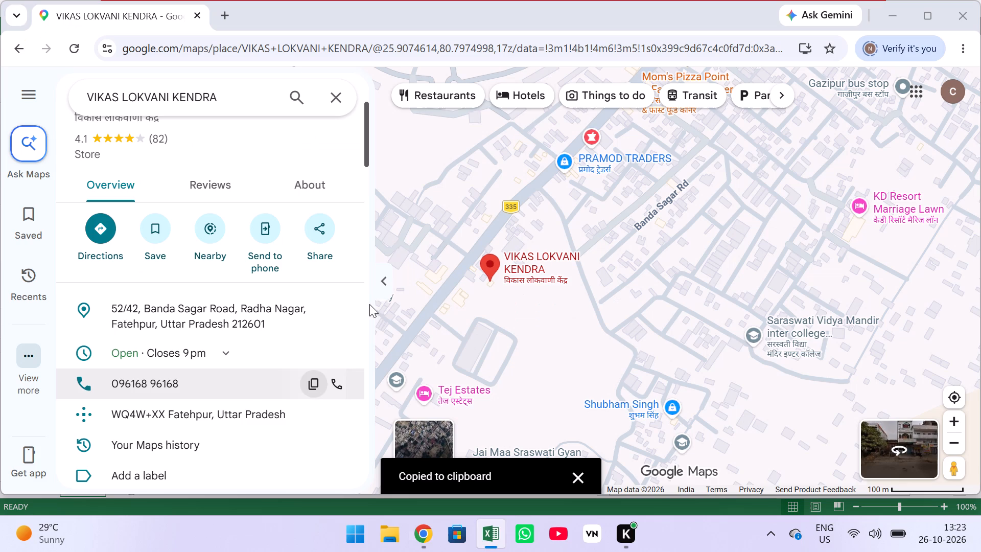
click(13, 48)
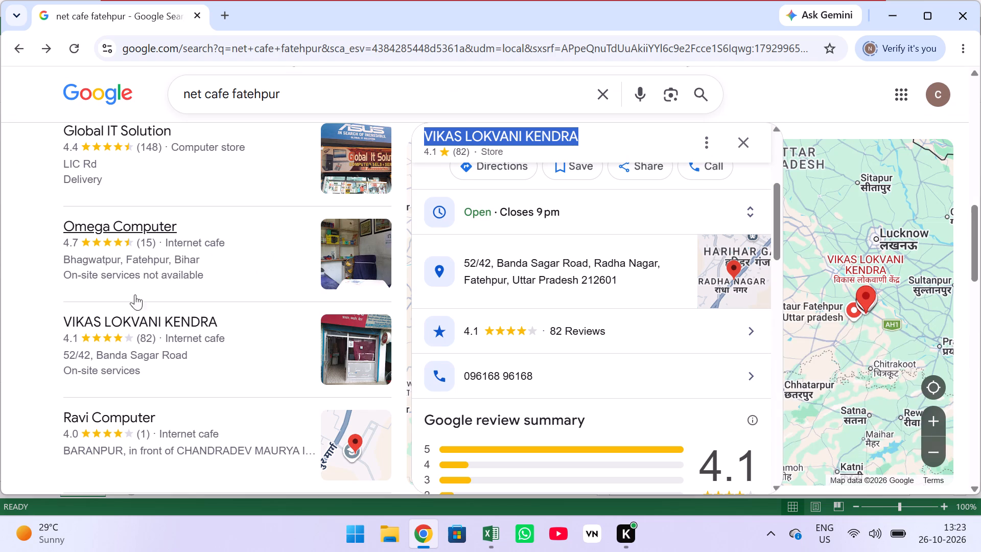
click(109, 415)
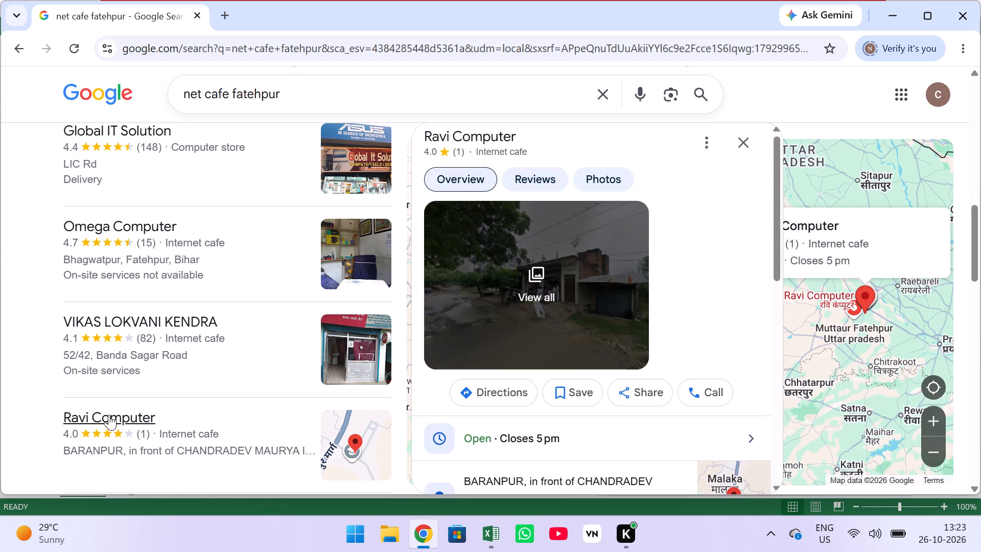
drag(514, 136, 475, 140)
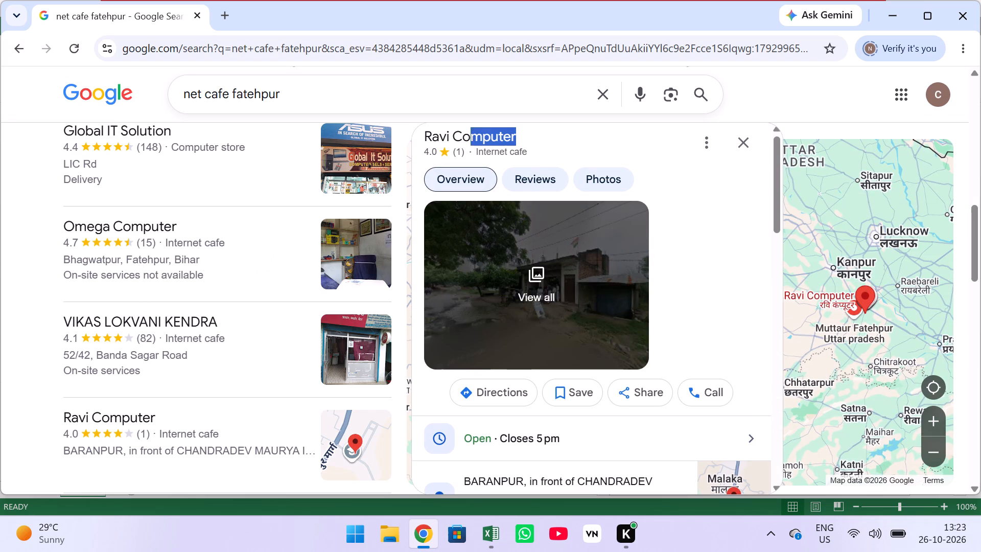
drag(475, 140, 421, 140)
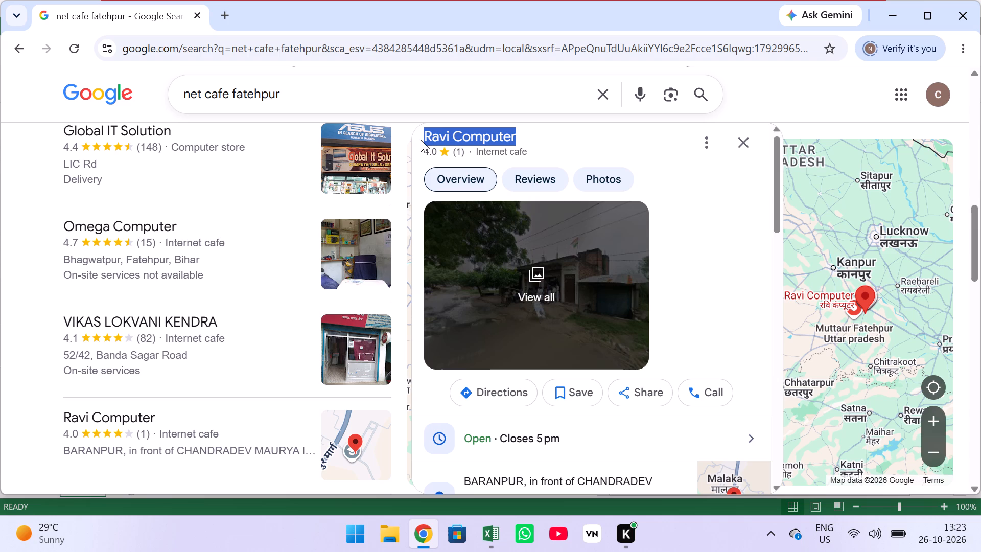
key(ctrl+c)
key(alt+Tab)
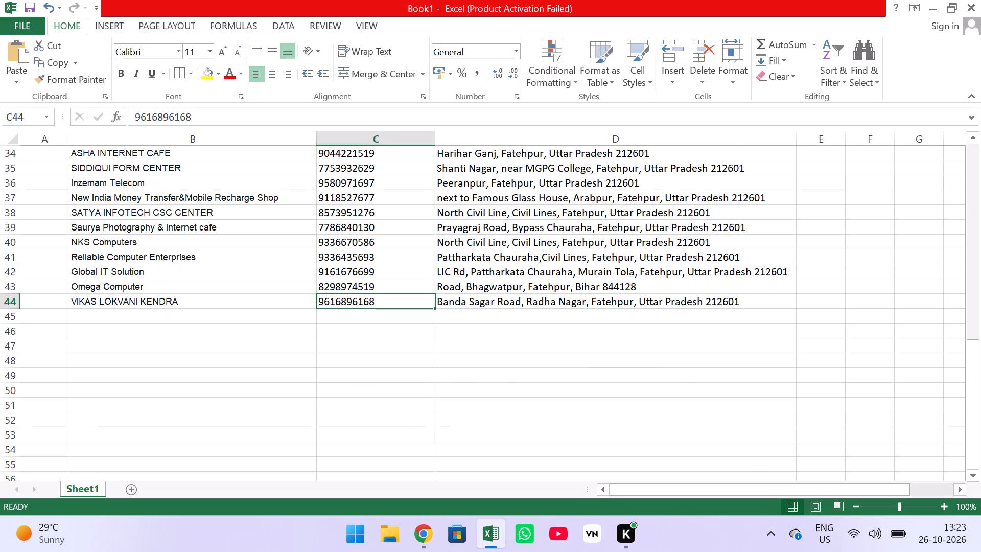
click(107, 307)
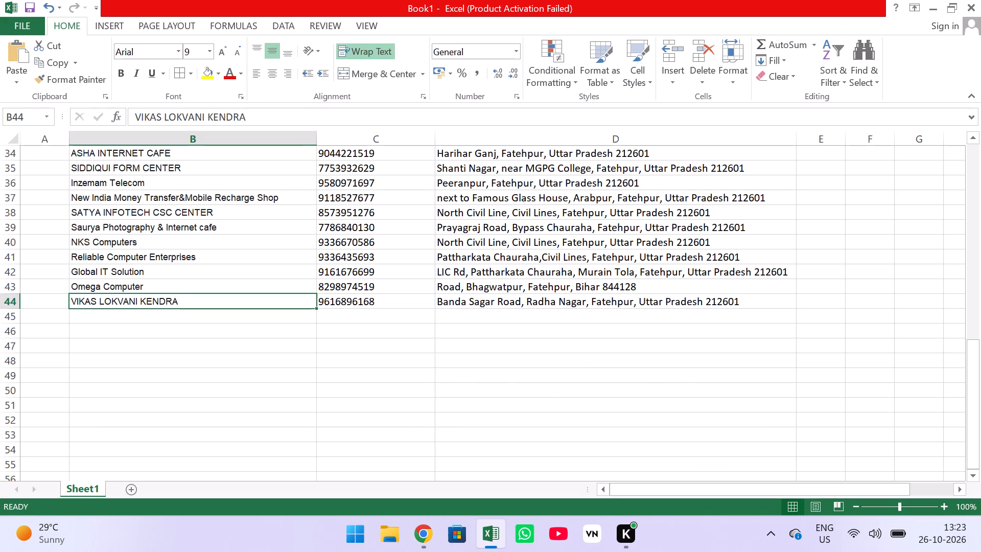
click(107, 313)
key(ctrl+v)
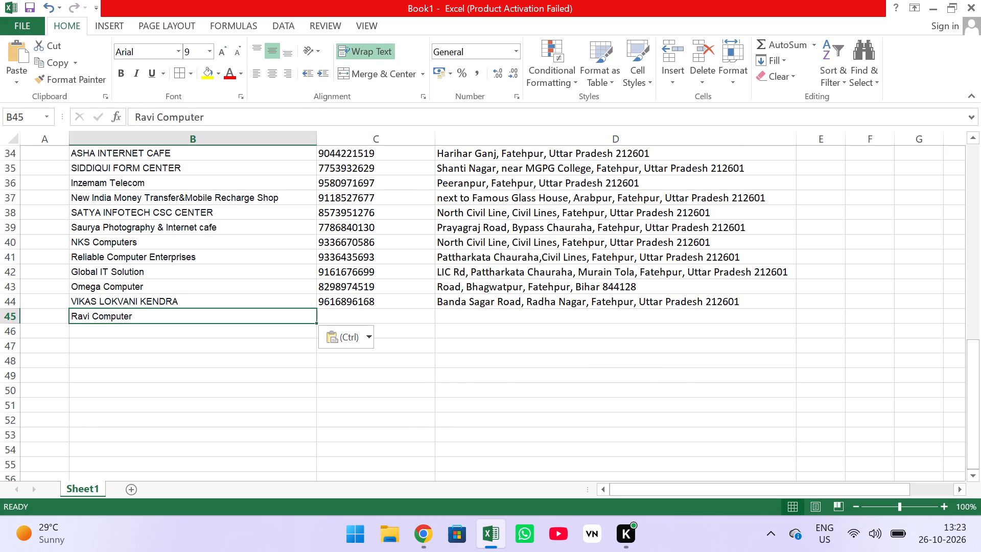
Copy Ravi Computer's address from its Google Maps listing in Chrome into cell D45 in Excel.
key(alt+Tab)
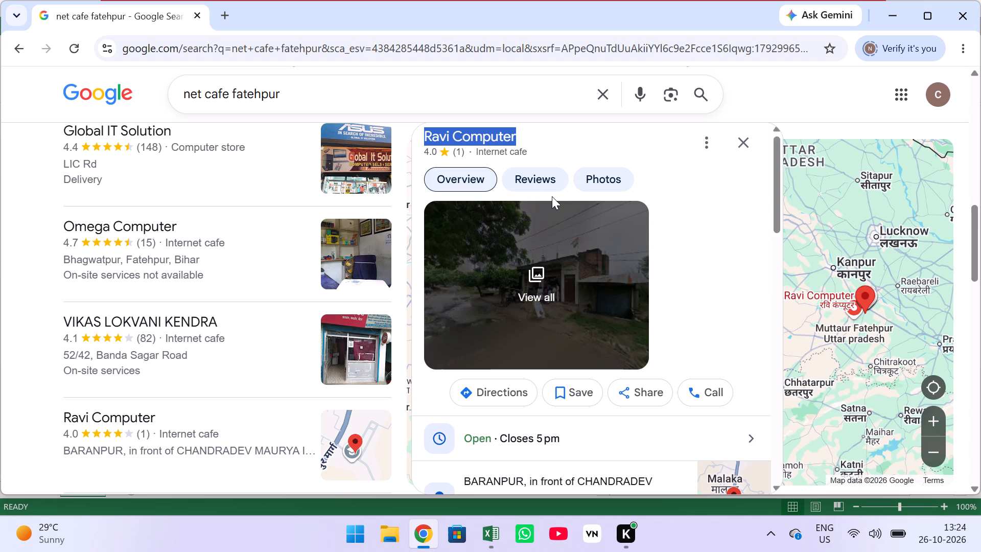
scroll(572, 304, down, 4)
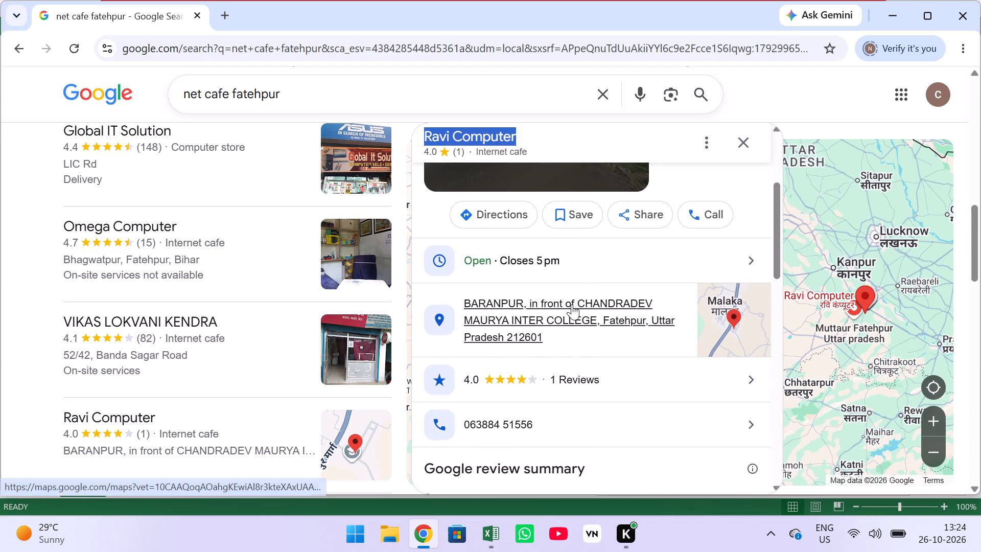
click(572, 304)
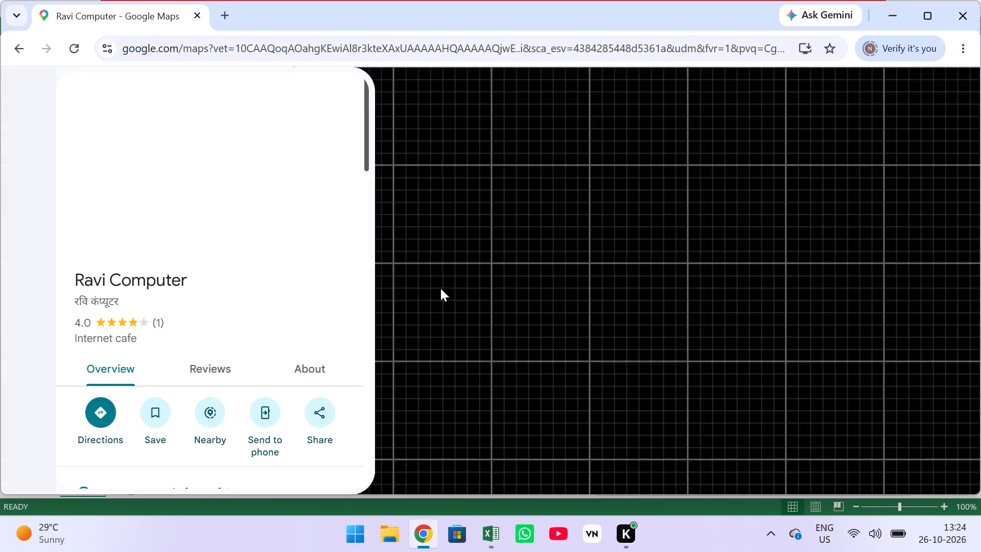
scroll(244, 337, down, 4)
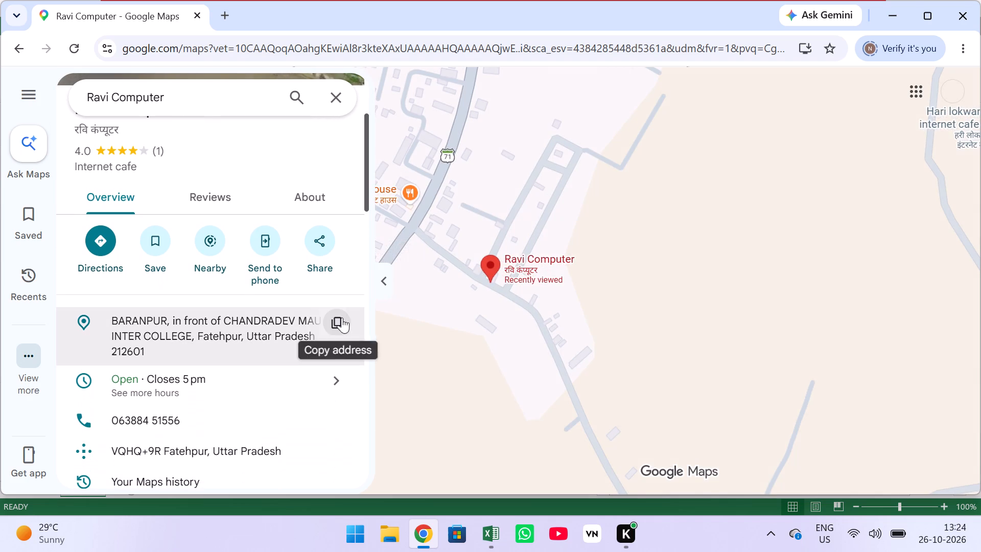
click(342, 318)
key(alt+Tab)
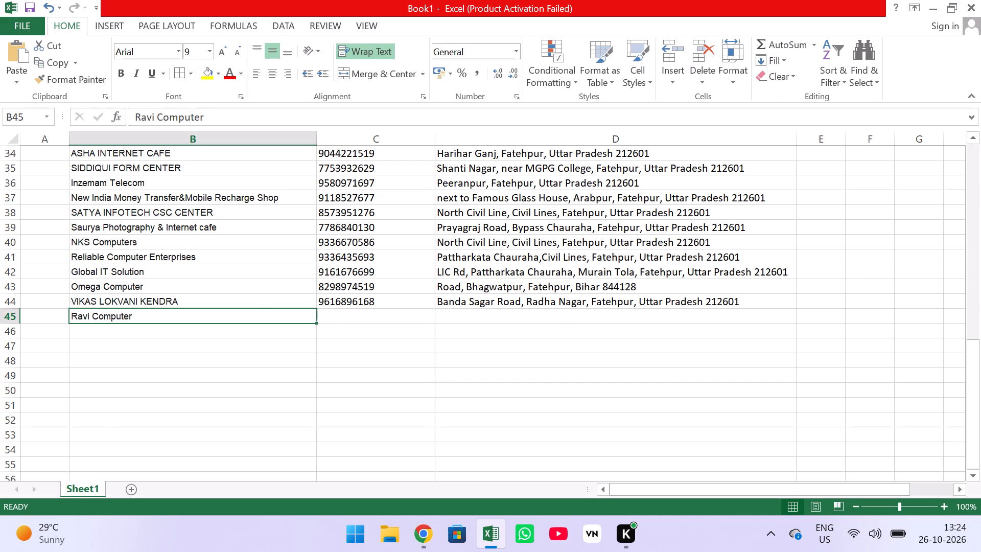
double_click(505, 320)
key(ctrl+v)
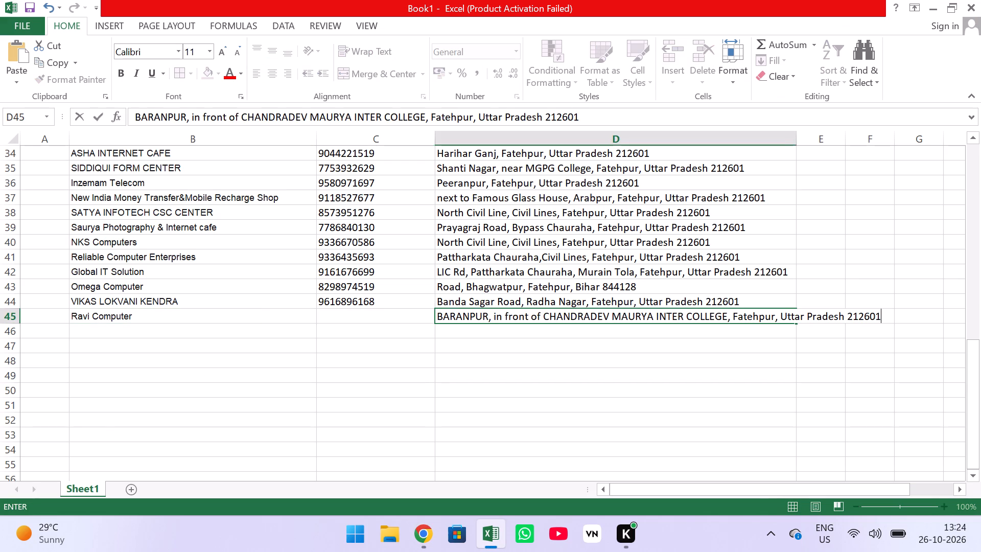
Delete "BARANPUR, in front of" and the leftover leading space from D45 so the address starts with CHANDRADEV MAURYA INTER COLLEGE.
click(242, 116)
drag(242, 116, 147, 118)
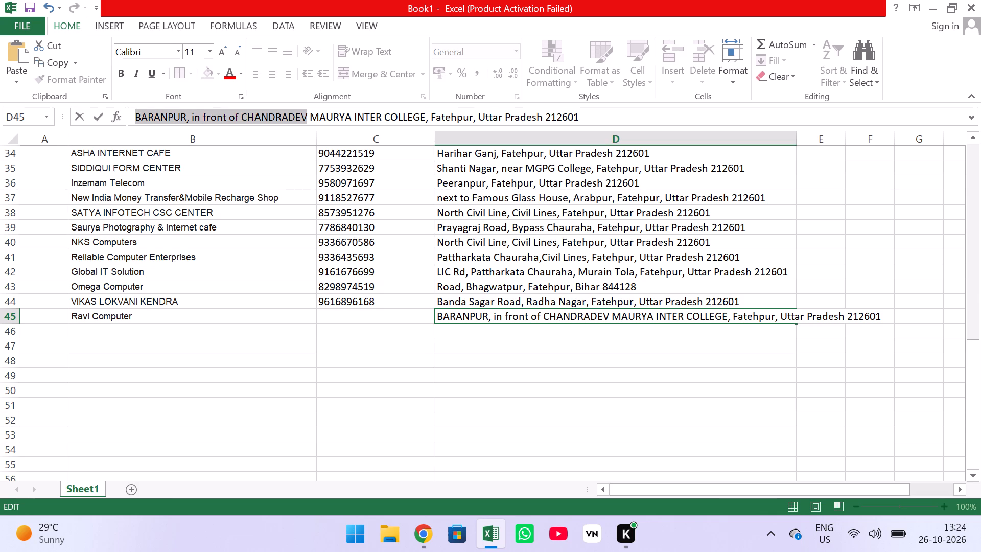
click(135, 114)
drag(135, 114, 242, 122)
drag(242, 122, 243, 115)
drag(243, 115, 236, 115)
key(BackSpace)
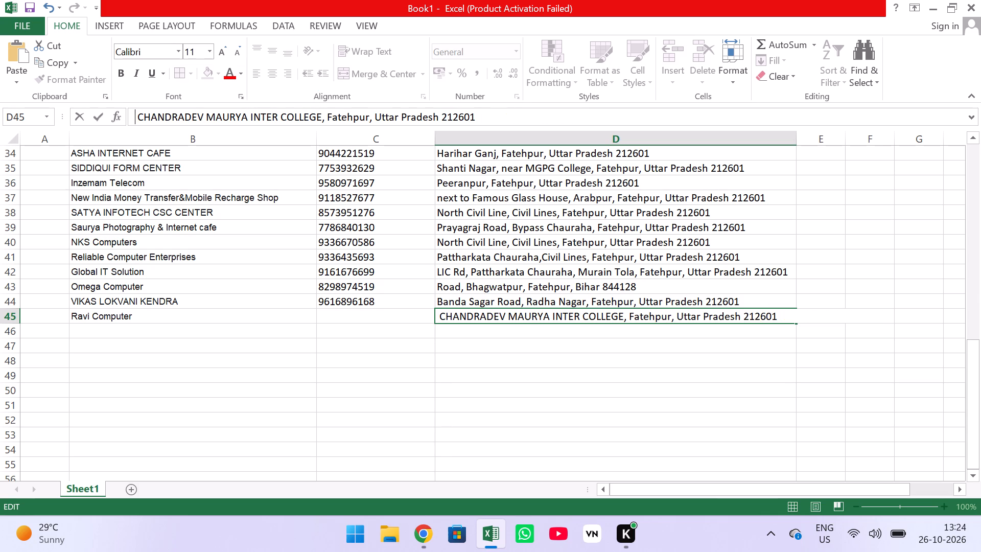
key(Right)
key(BackSpace)
key(alt+Tab)
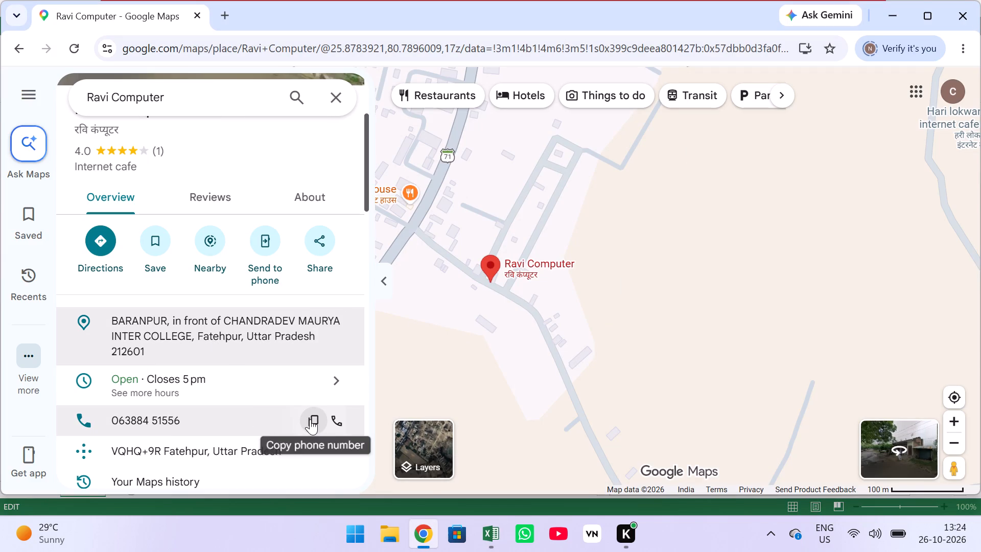
click(311, 419)
key(alt+Tab)
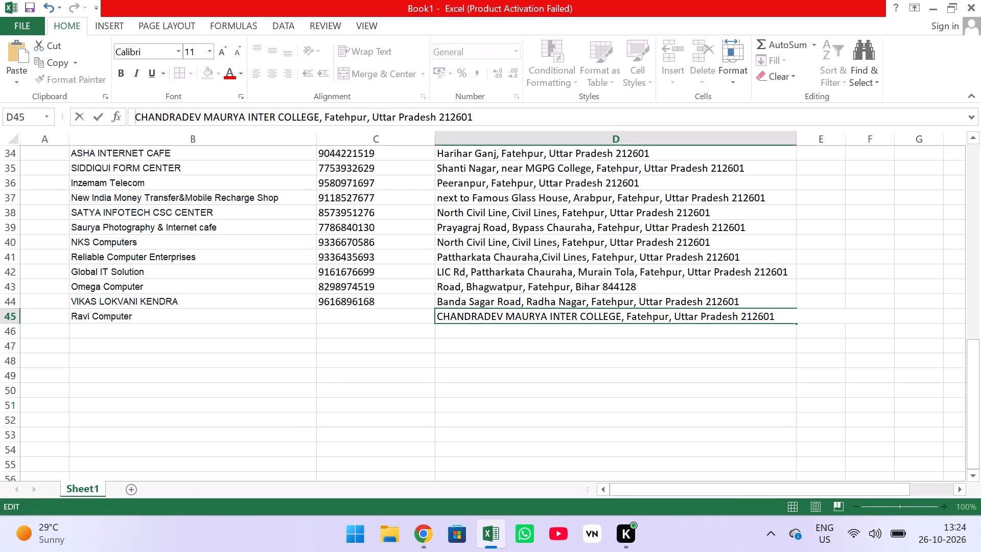
click(342, 311)
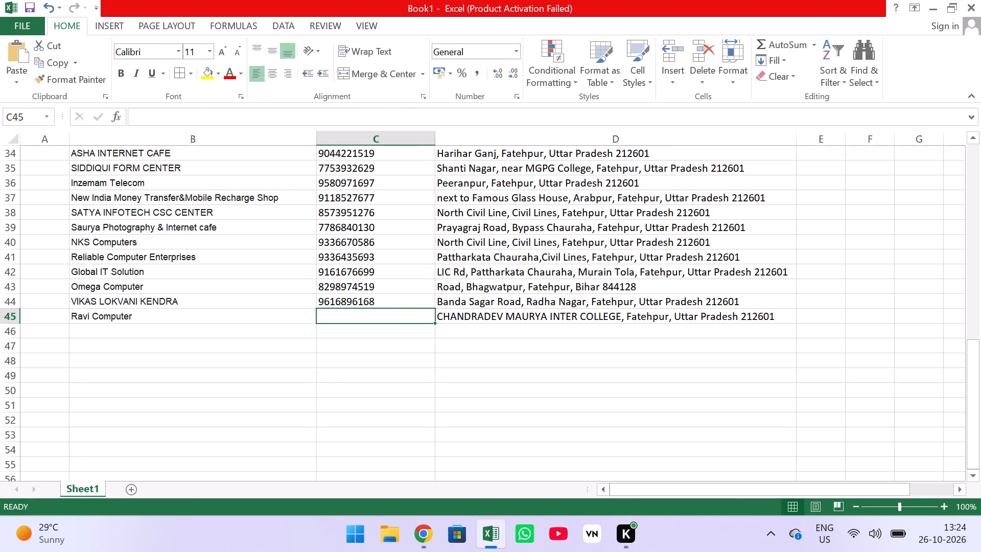
key(ctrl+v)
Return to the Chrome search results, open Nice photocopy and Internet cafe centre and copy its name into cell B46 in Excel.
key(alt+Tab)
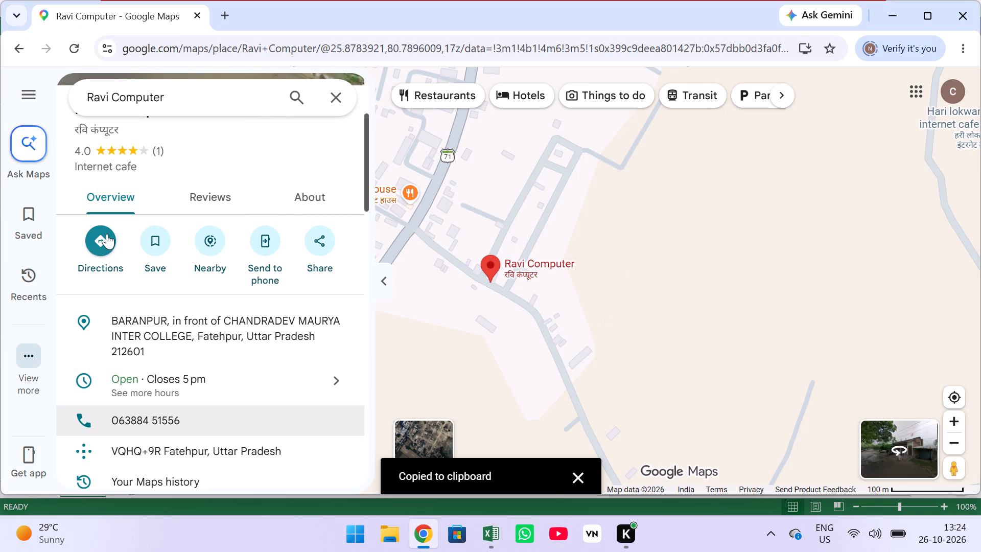
click(9, 56)
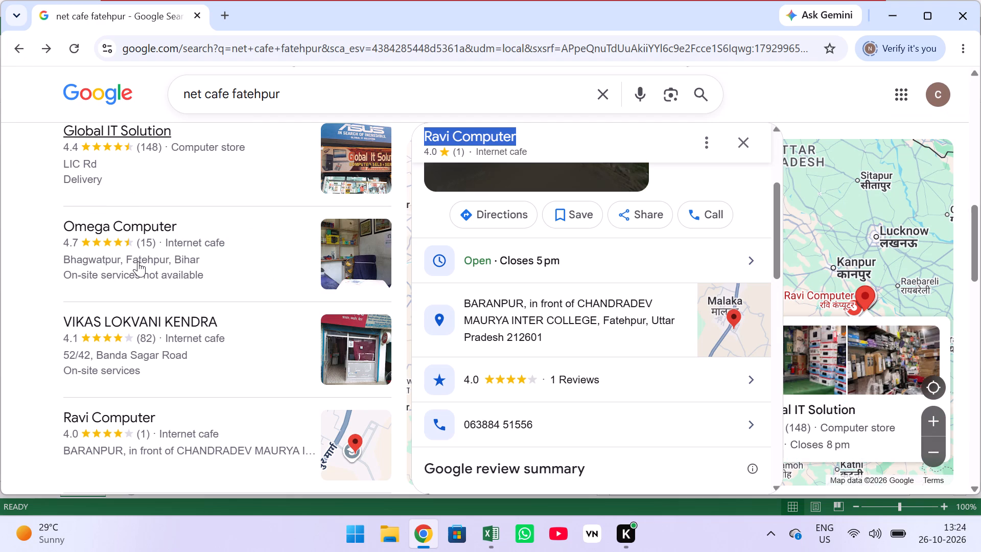
scroll(151, 412, down, 5)
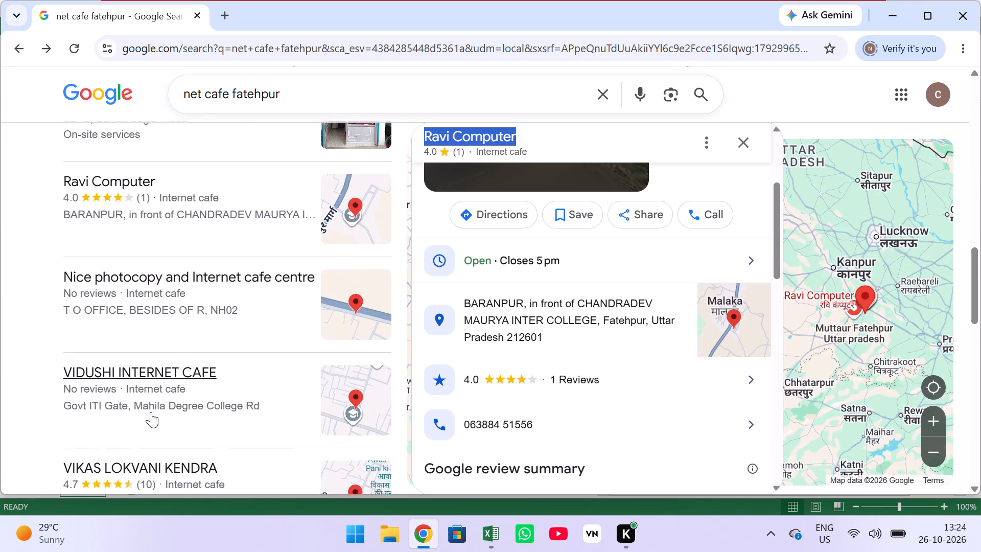
scroll(151, 412, down, 1)
click(106, 143)
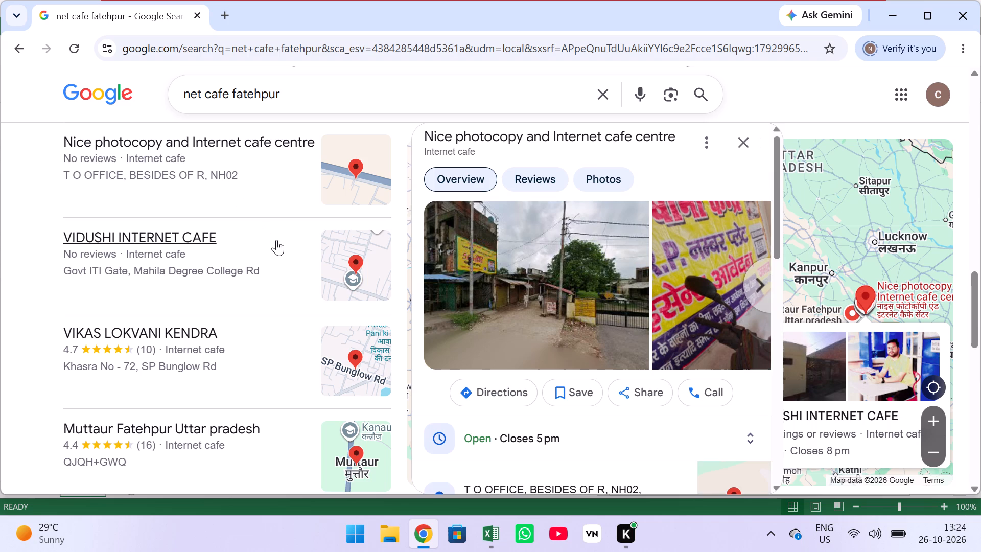
drag(426, 133, 672, 130)
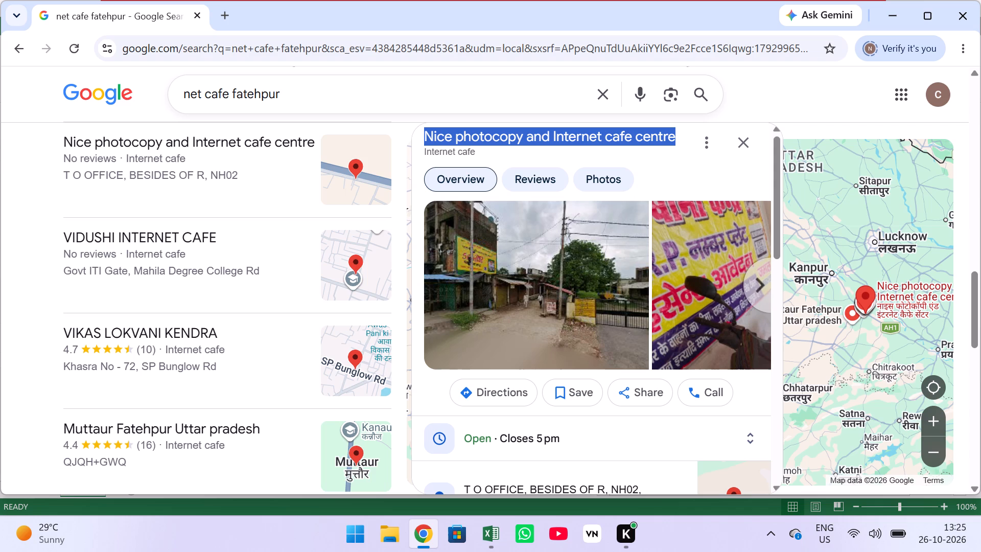
key(ctrl+c)
key(alt+Tab)
click(204, 330)
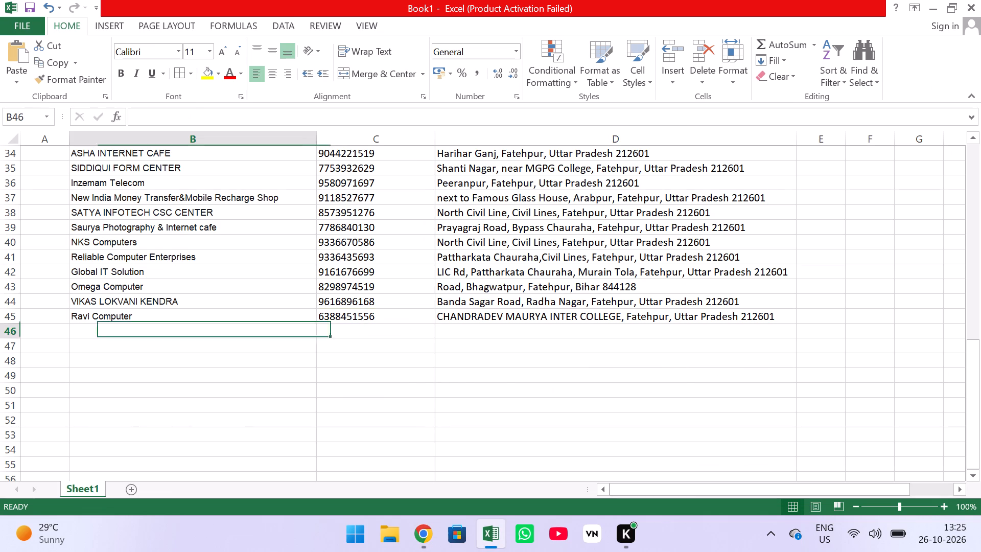
key(ctrl+v)
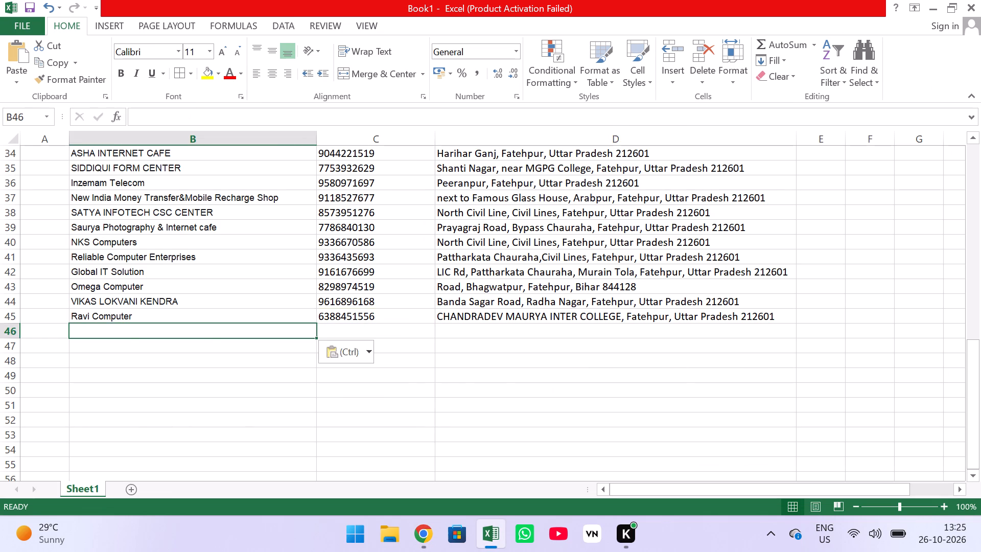
Copy Nice photocopy and Internet cafe centre's address from its Google Maps listing in Chrome into cell D46 in Excel.
key(alt+Tab)
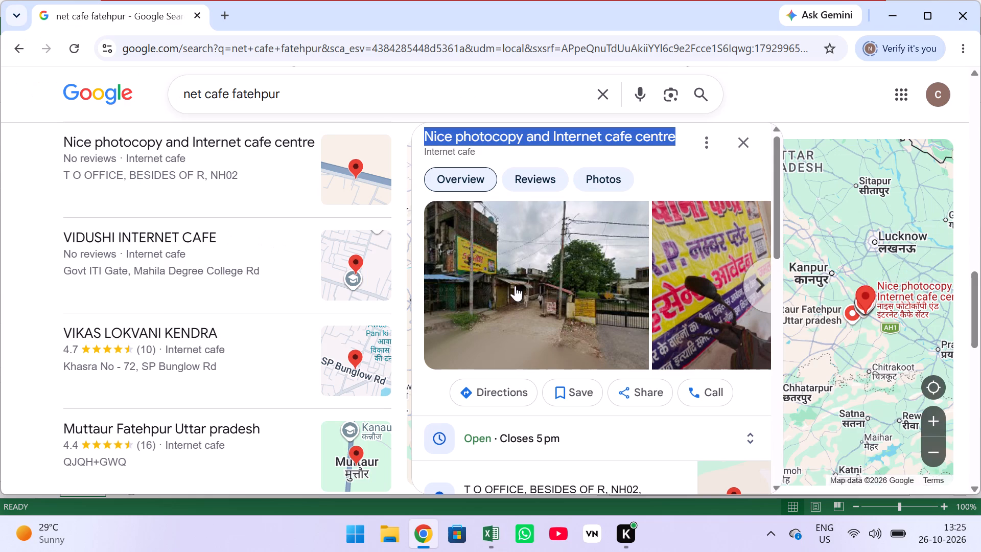
scroll(515, 286, down, 3)
click(578, 317)
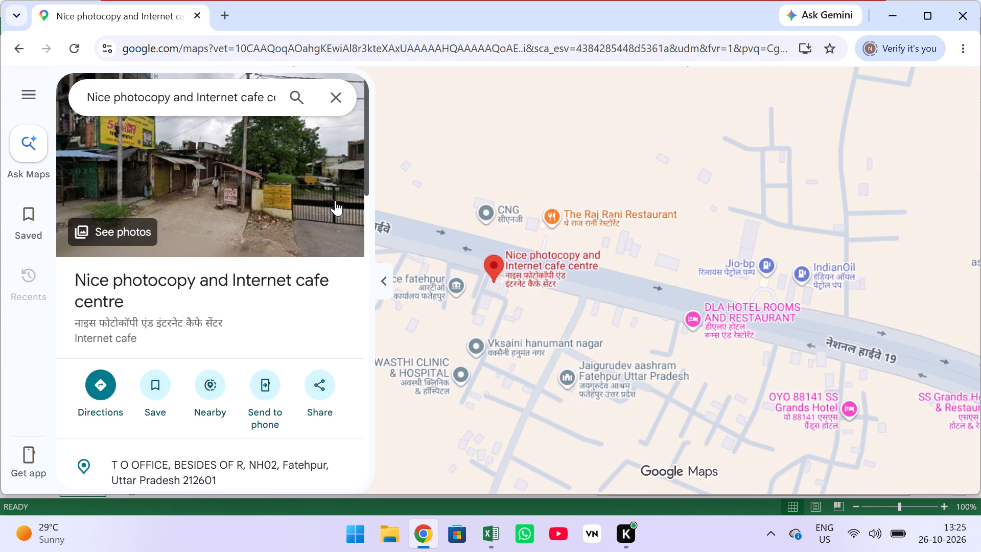
scroll(231, 221, down, 4)
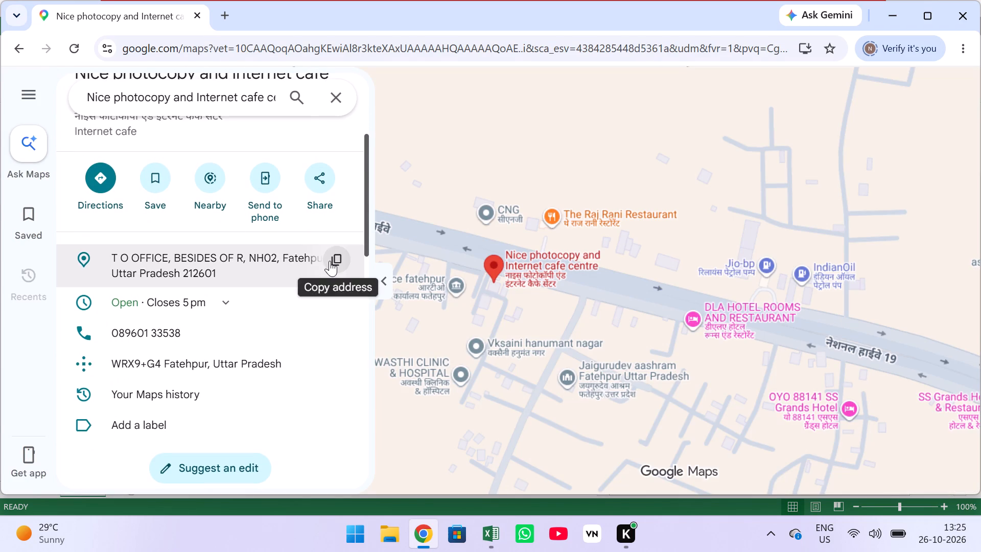
click(330, 261)
key(alt+Tab)
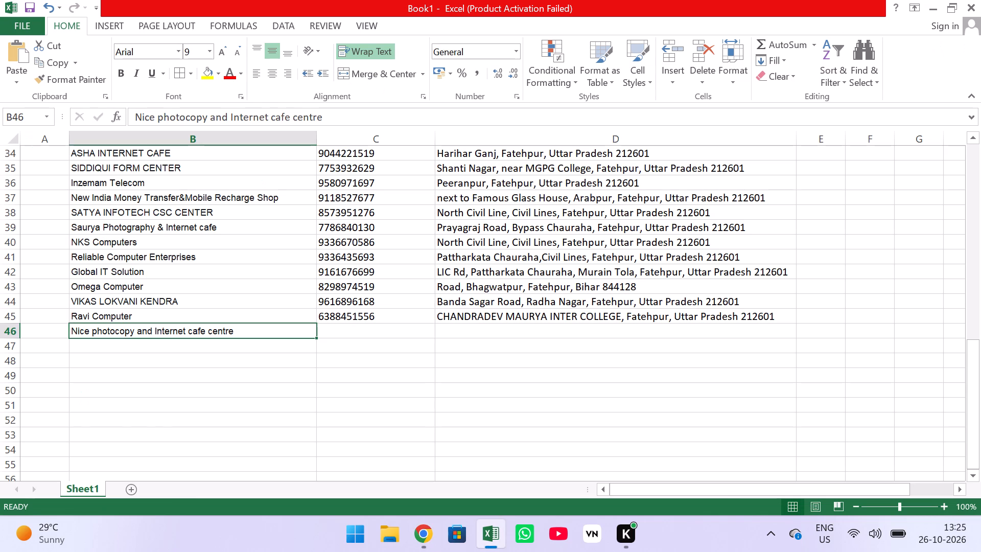
click(526, 330)
key(ctrl+v)
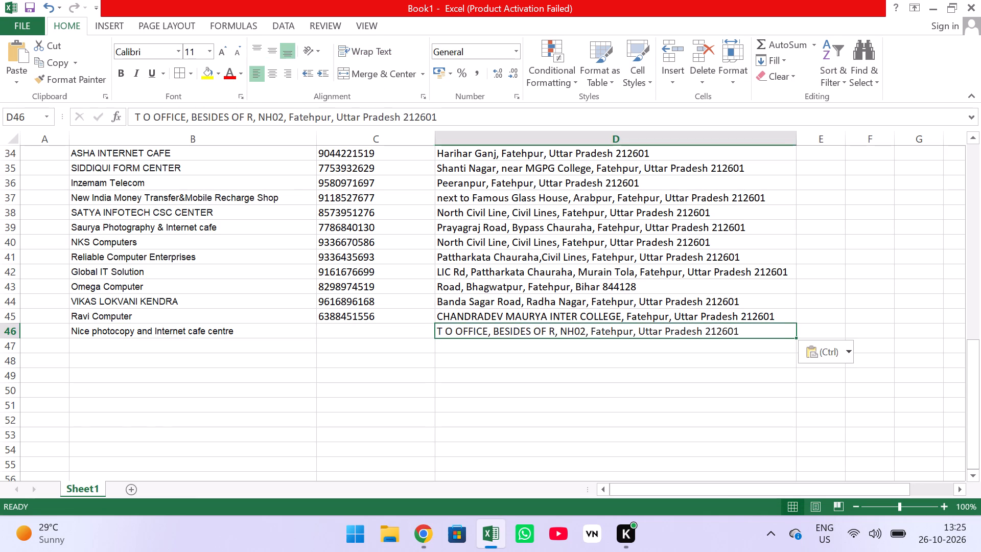
Copy Nice photocopy and Internet cafe centre's phone number from its Google Maps listing in Chrome into cell C46 in Excel.
key(alt+Tab)
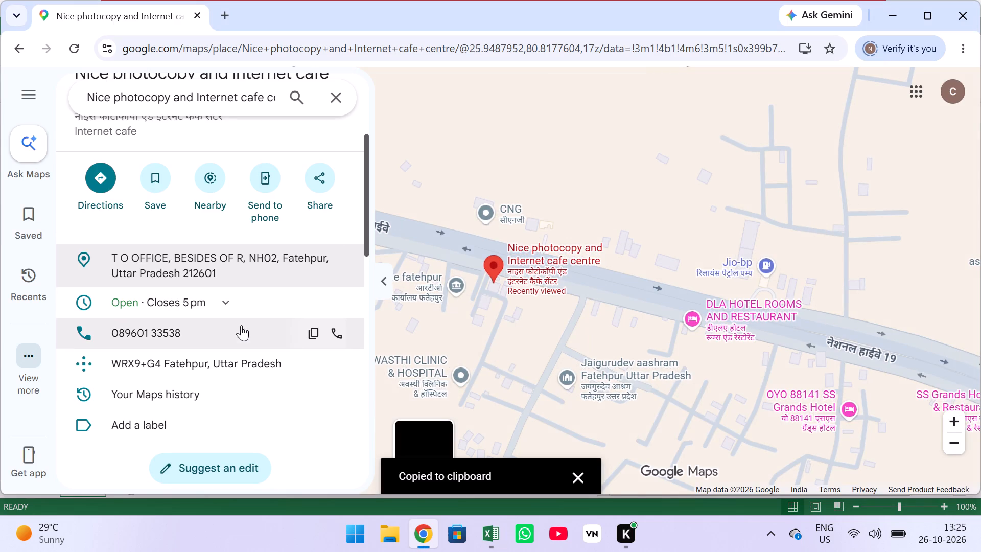
click(309, 342)
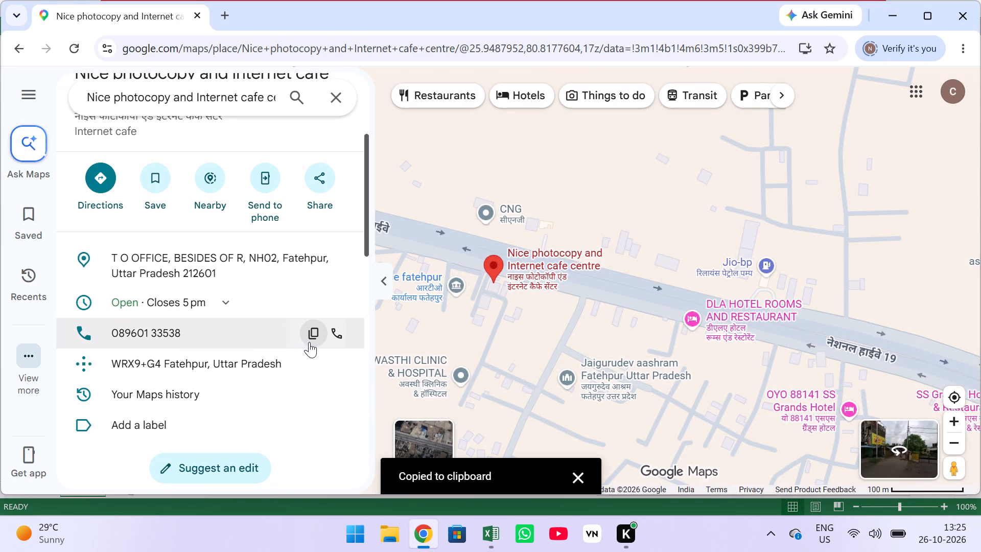
key(alt+Tab)
click(353, 332)
key(ctrl+v)
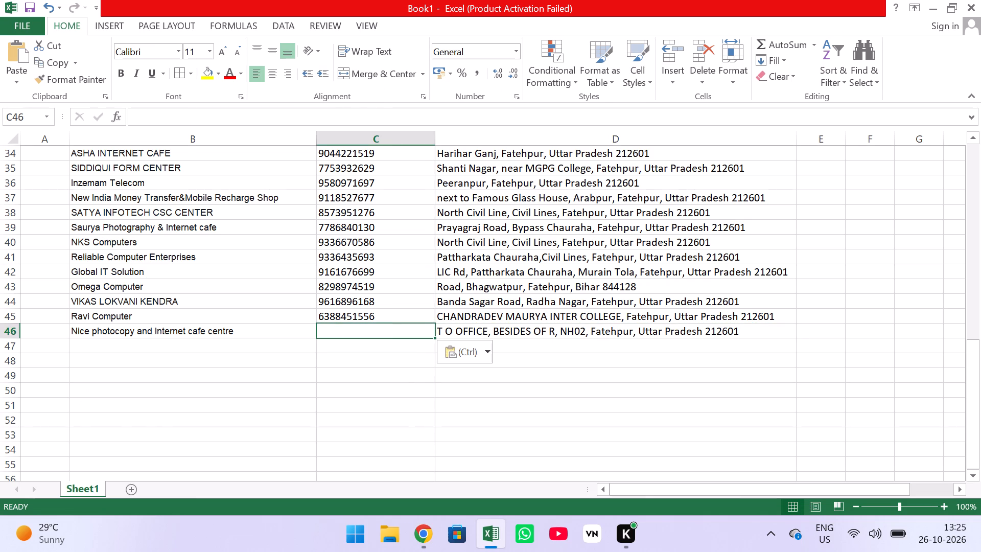
Return to the Chrome search results, open VIDUSHI INTERNET CAFE and copy its name into cell B47 in Excel.
key(alt+Tab)
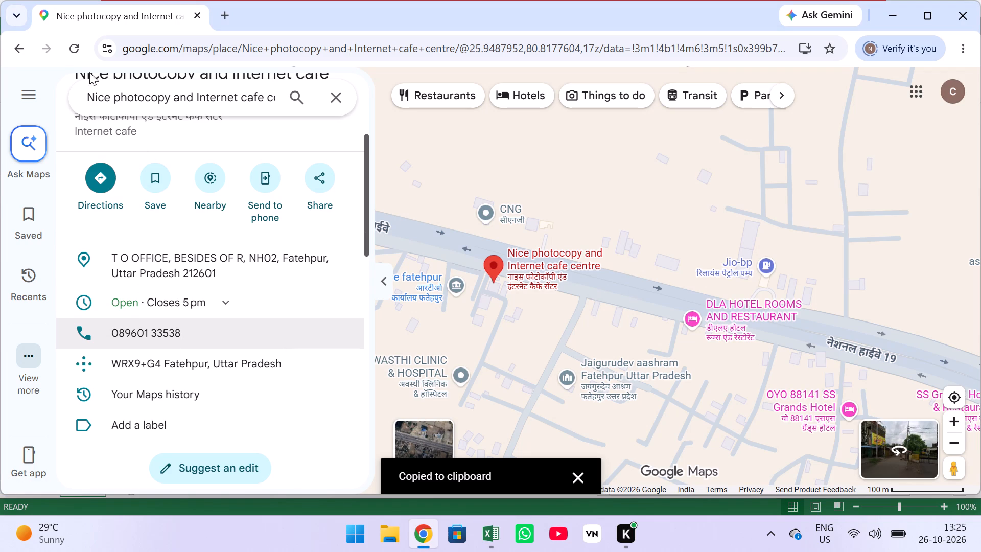
click(16, 51)
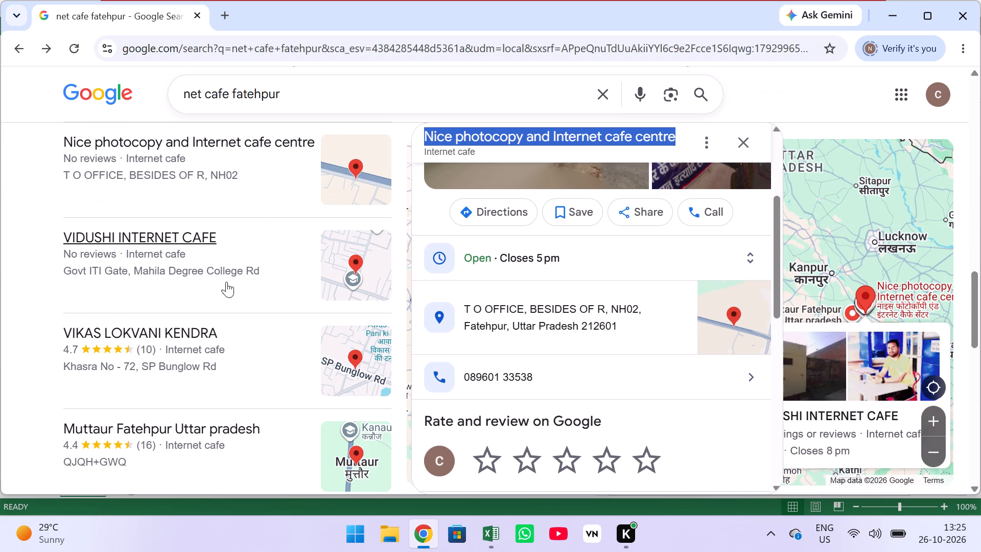
click(152, 244)
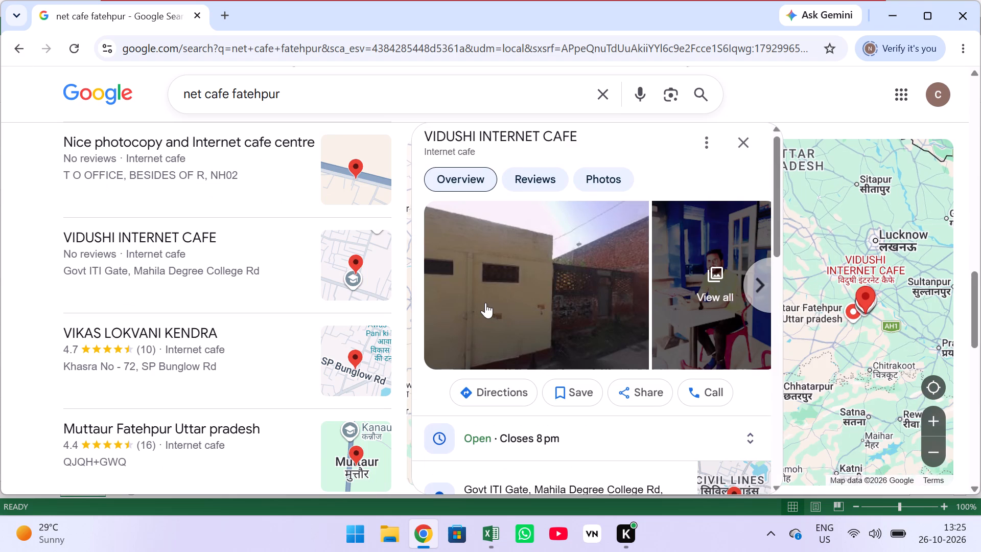
drag(578, 137, 469, 143)
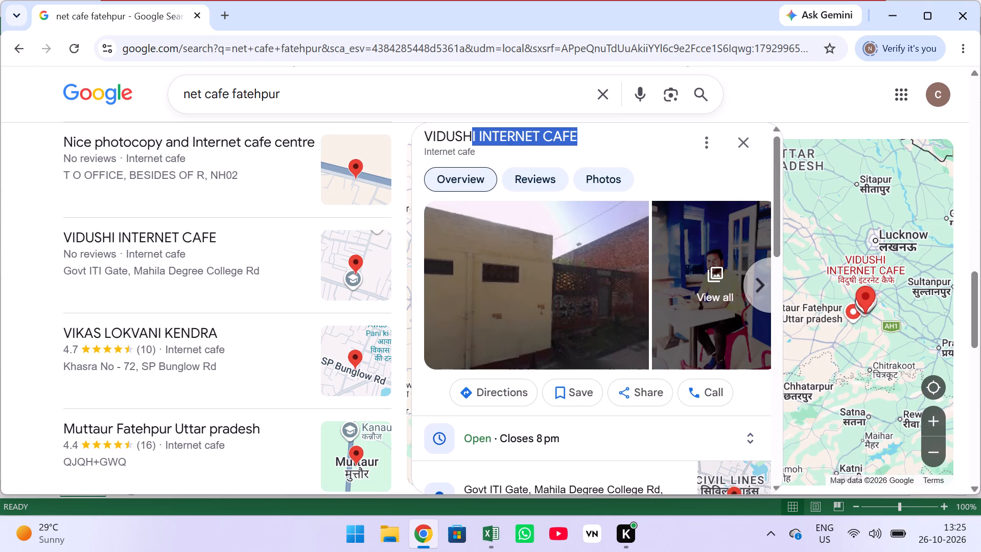
drag(469, 143, 422, 139)
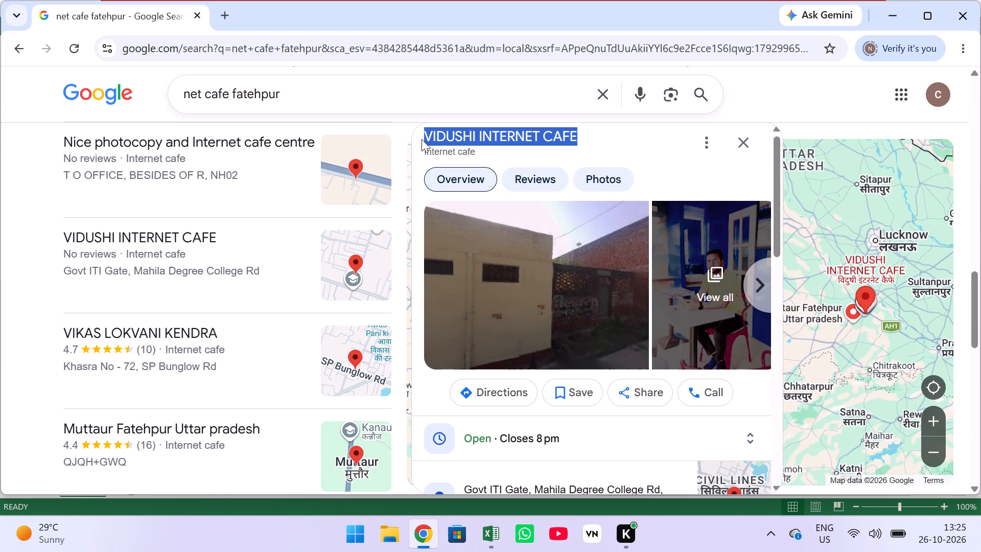
key(ctrl+c)
key(alt+Tab)
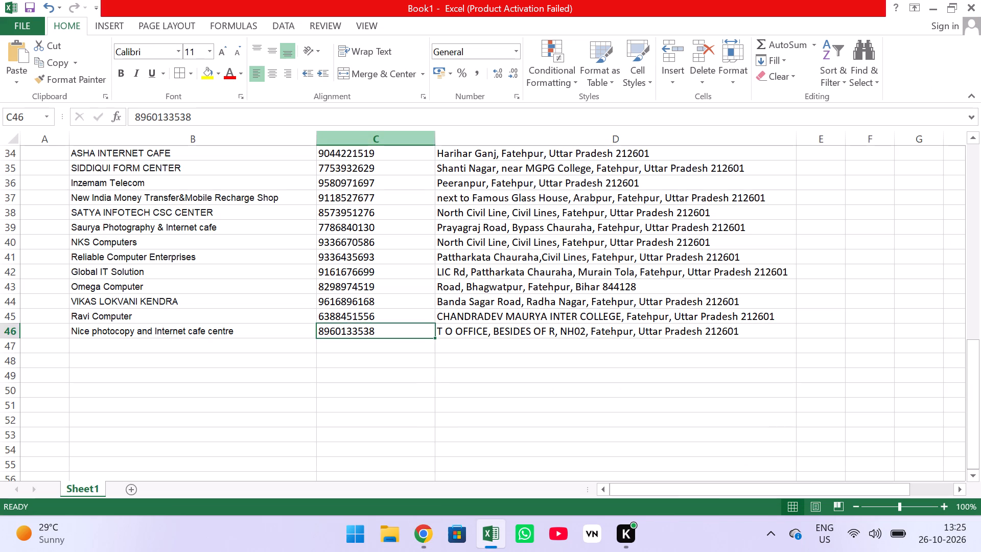
click(167, 343)
key(ctrl+v)
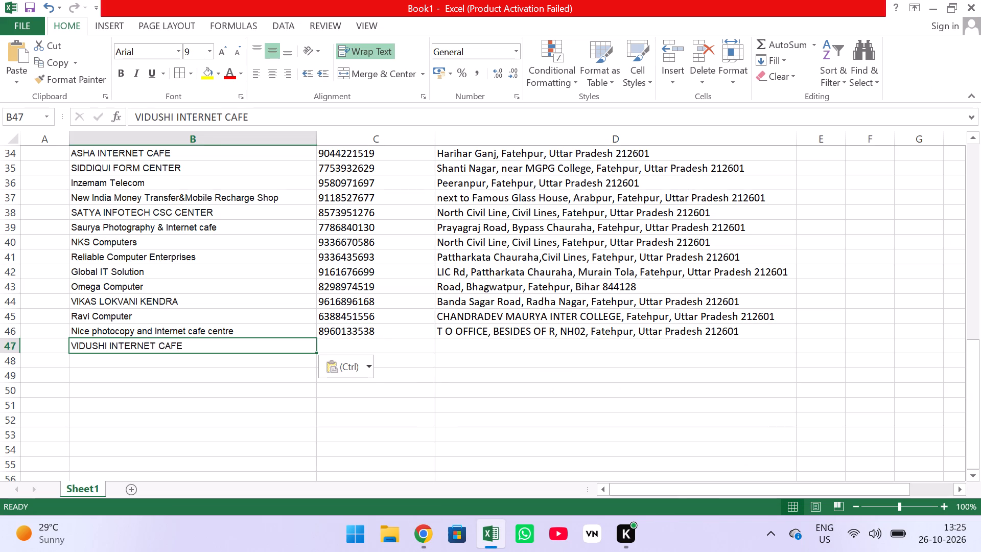
Copy VIDUSHI INTERNET CAFE's address from its Google Maps listing in Chrome into Excel cell D47, trimming off the leading "Govt ITI Gate,".
key(alt+Tab)
scroll(462, 407, down, 1)
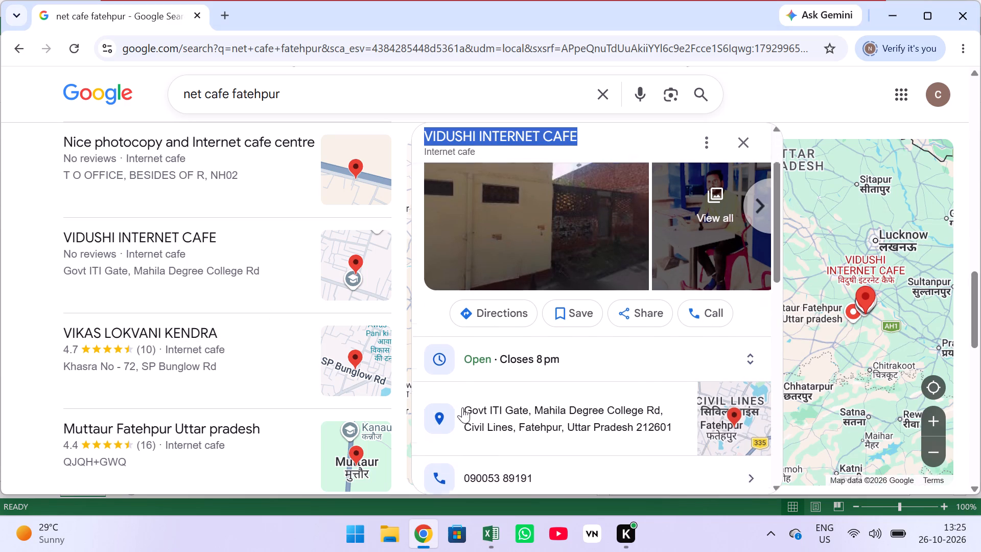
scroll(462, 407, down, 1)
click(519, 383)
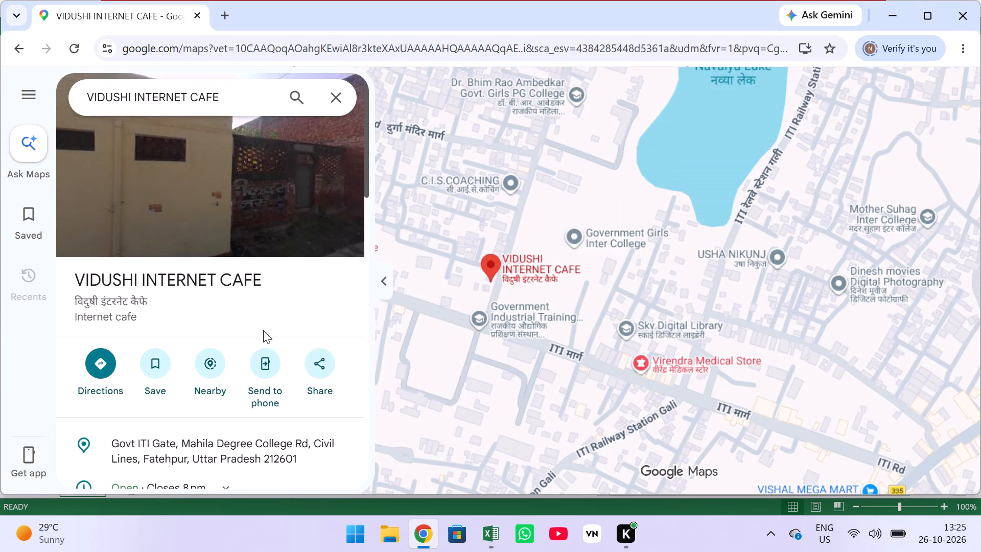
scroll(148, 325, down, 2)
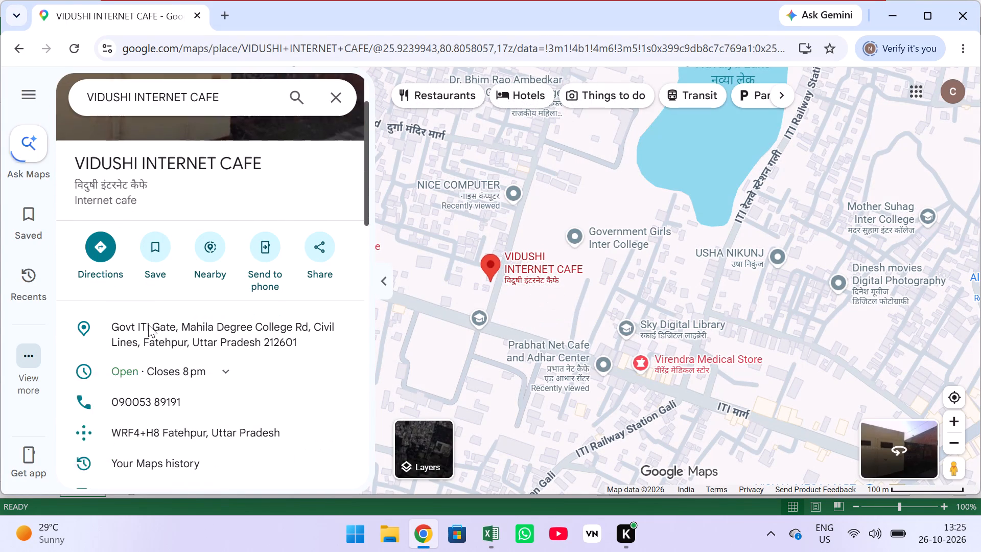
scroll(148, 325, down, 1)
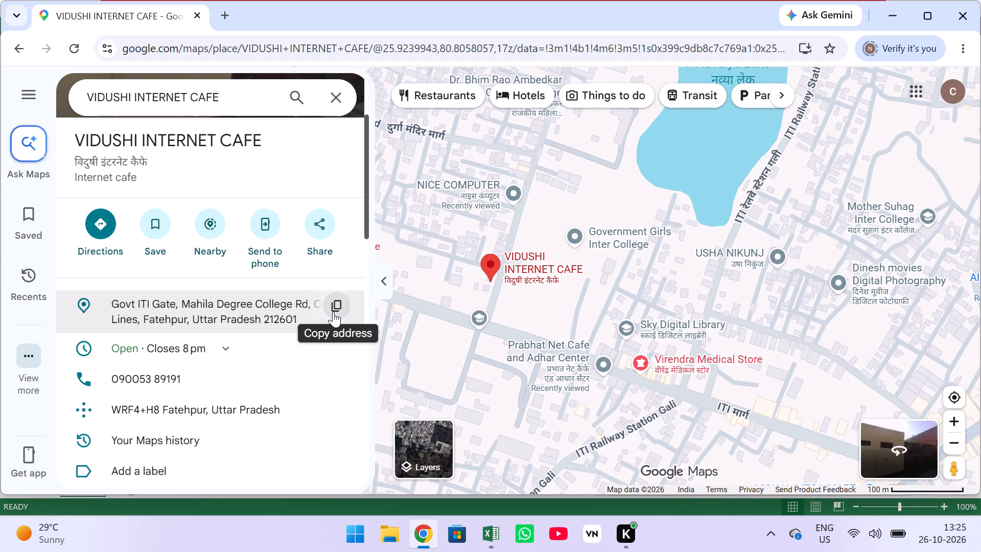
click(333, 312)
key(alt+Tab)
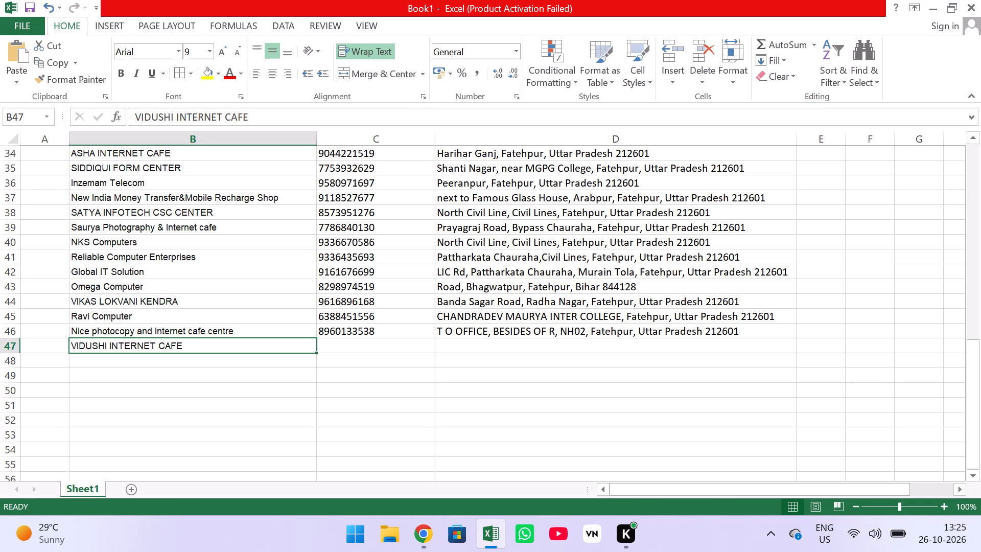
click(459, 351)
key(ctrl+v)
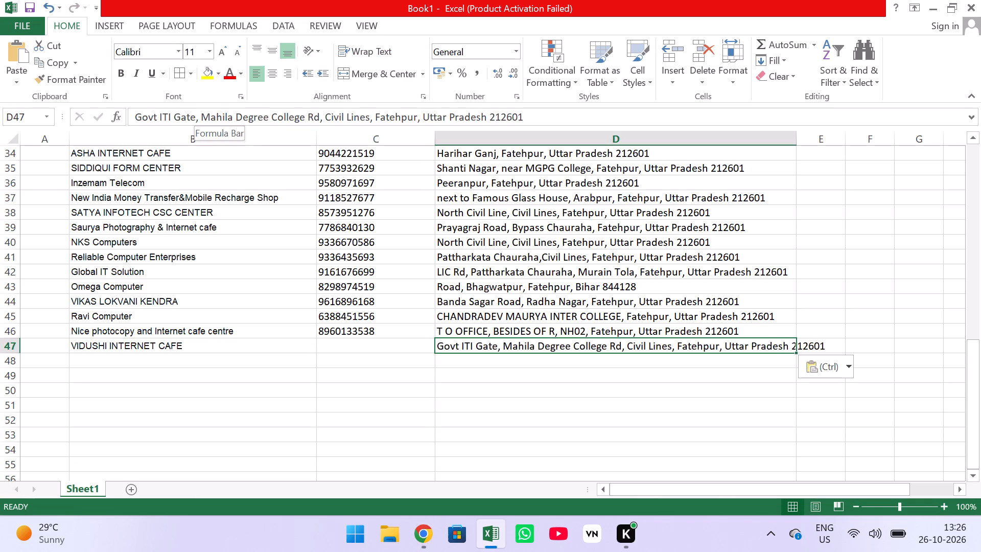
drag(202, 113, 116, 116)
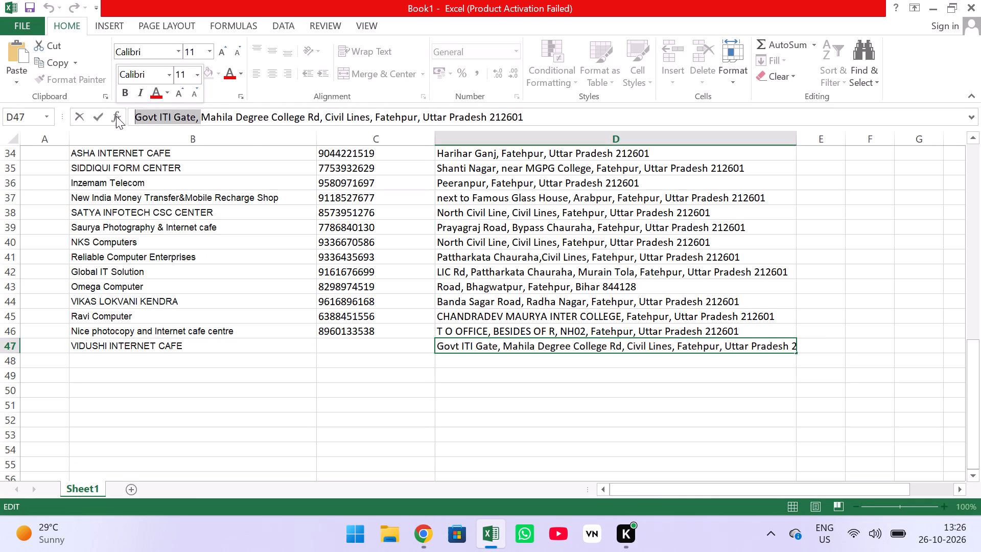
key(BackSpace)
Copy VIDUSHI INTERNET CAFE's phone number from its Google Maps listing in Chrome into cell C47 in Excel.
key(alt+Tab)
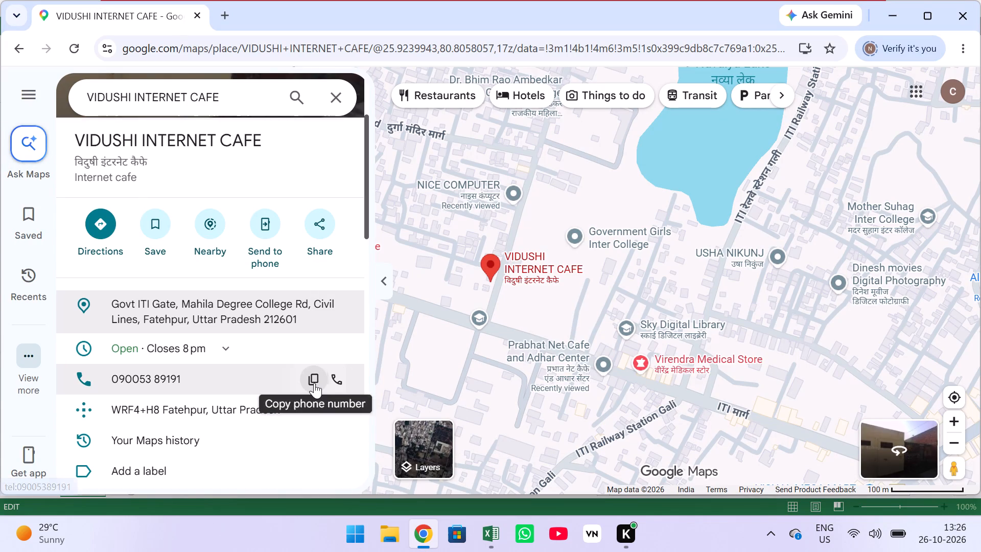
click(314, 383)
key(alt+Tab)
click(366, 350)
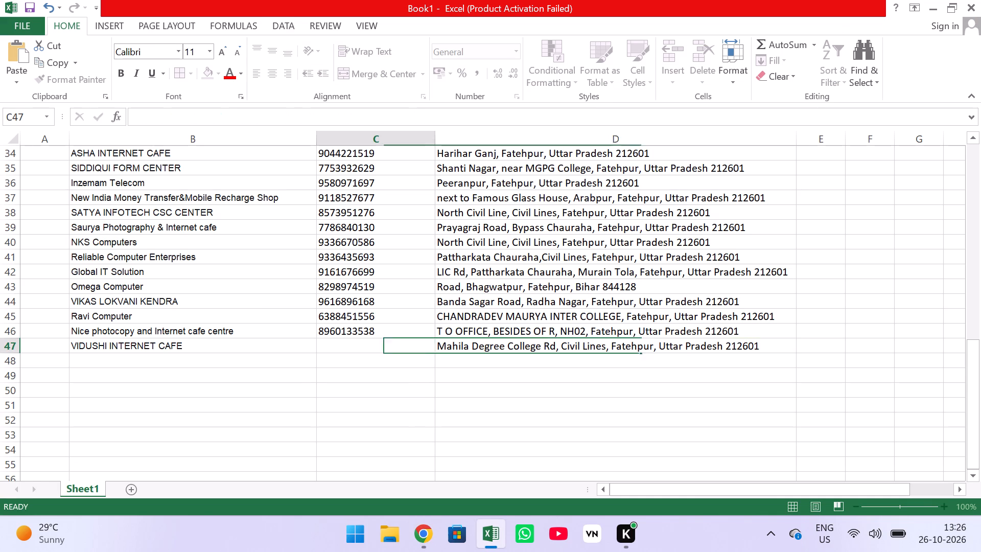
key(ctrl+v)
Return to the Chrome search results, open VIKAS LOKVANI KENDRA and copy its name into cell B48 in Excel.
key(alt+Tab)
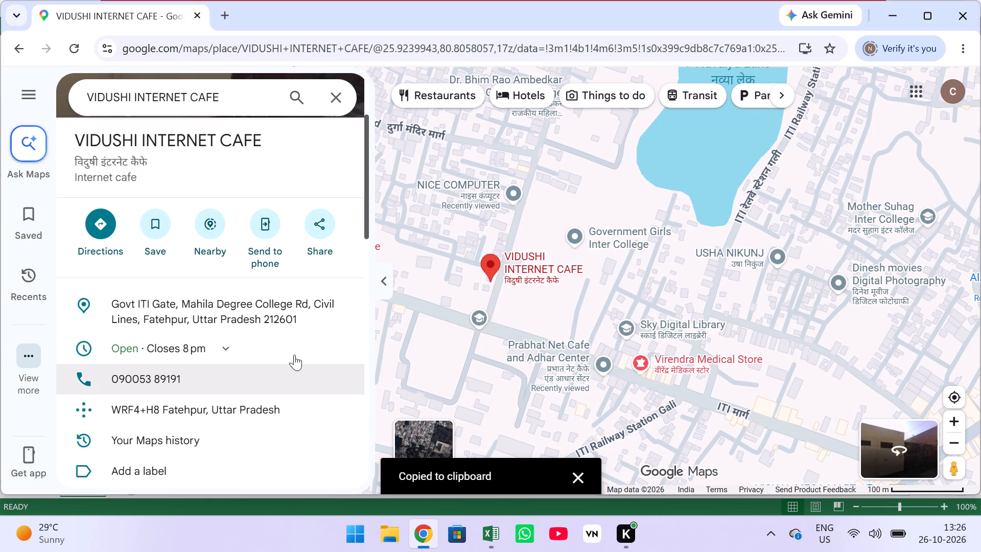
click(11, 49)
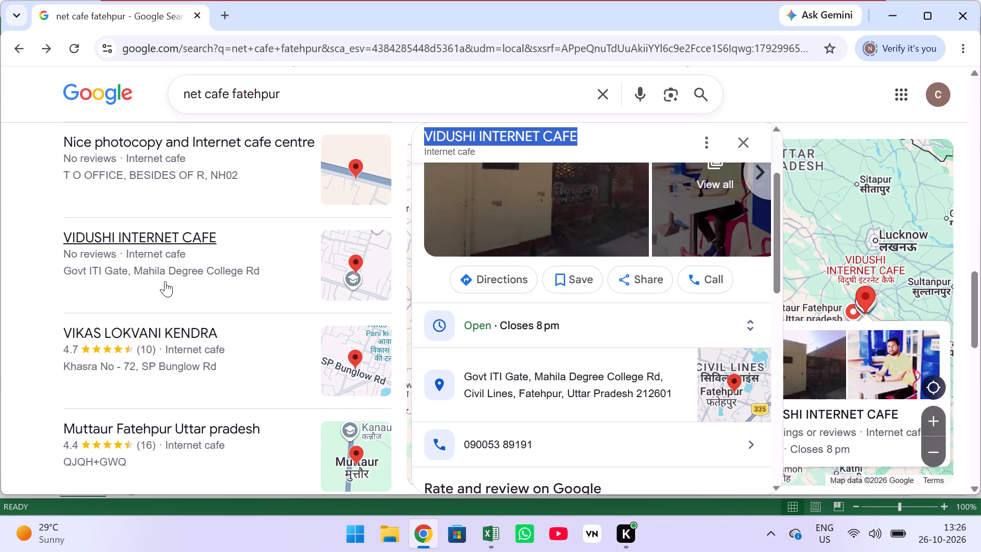
click(175, 332)
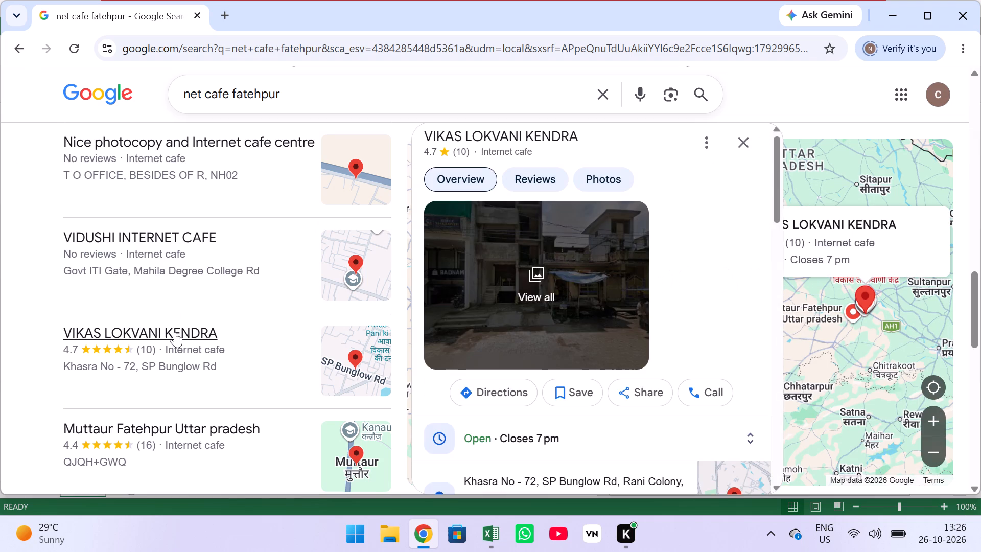
drag(582, 131, 545, 133)
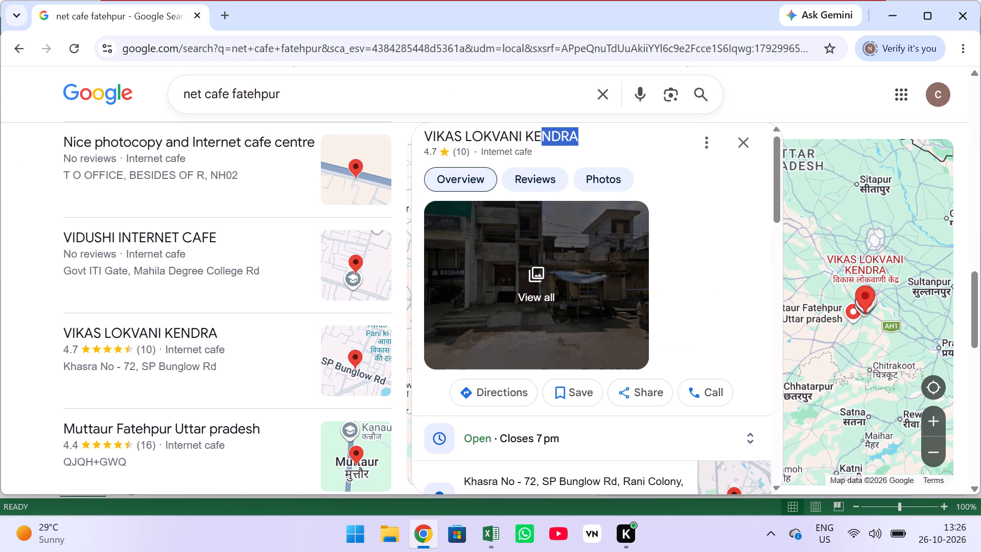
drag(545, 133, 424, 132)
key(ctrl+c)
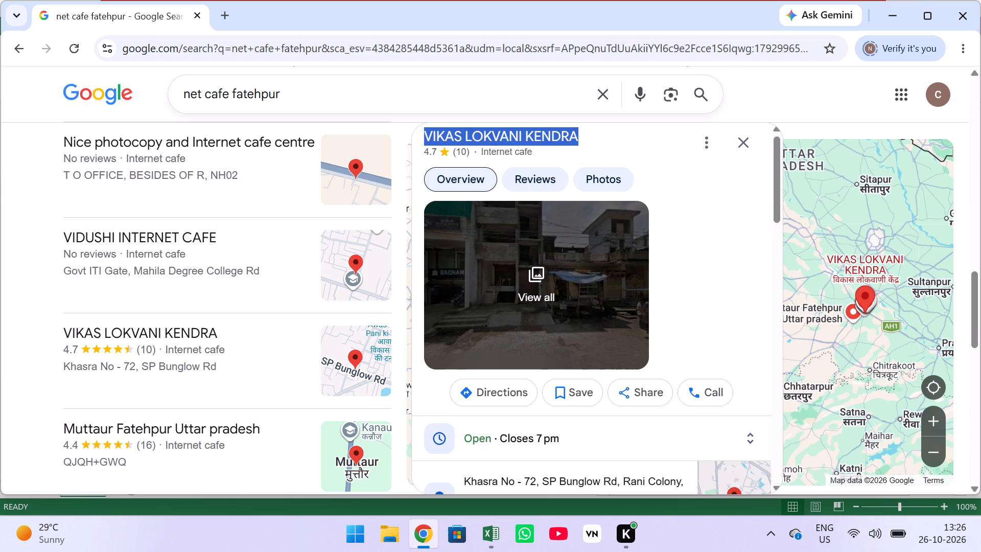
key(alt+Tab)
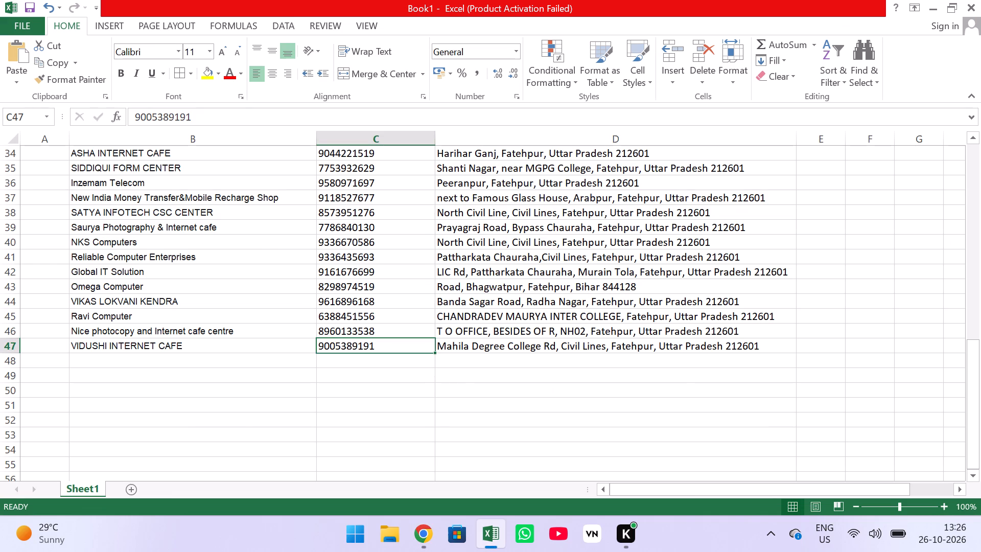
click(125, 357)
key(ctrl+v)
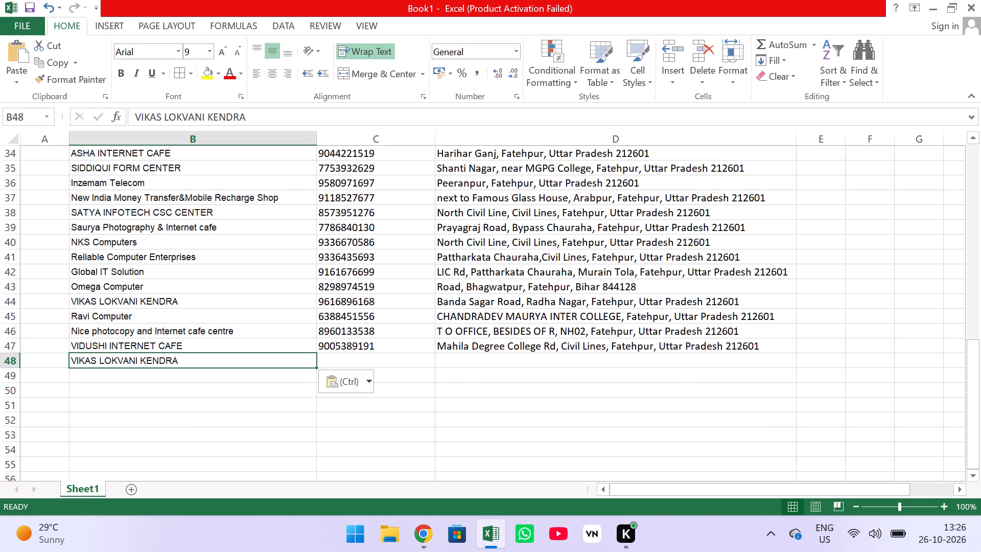
Copy VIKAS LOKVANI KENDRA's address from its Google Maps listing in Chrome into Excel cell D48, trimming off the leading "Khasra No - 72, SP Bunglow Rd,".
key(alt+Tab)
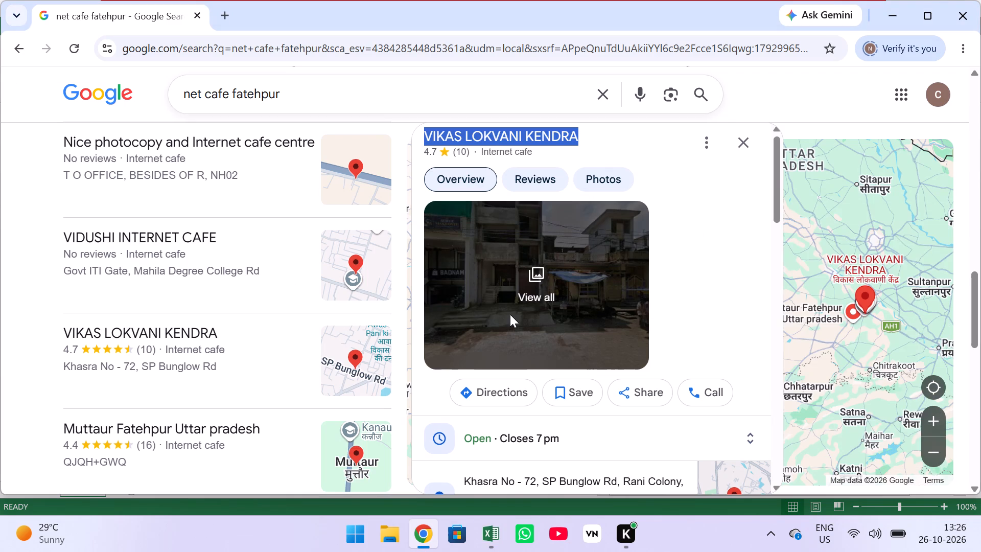
scroll(510, 314, down, 3)
click(510, 314)
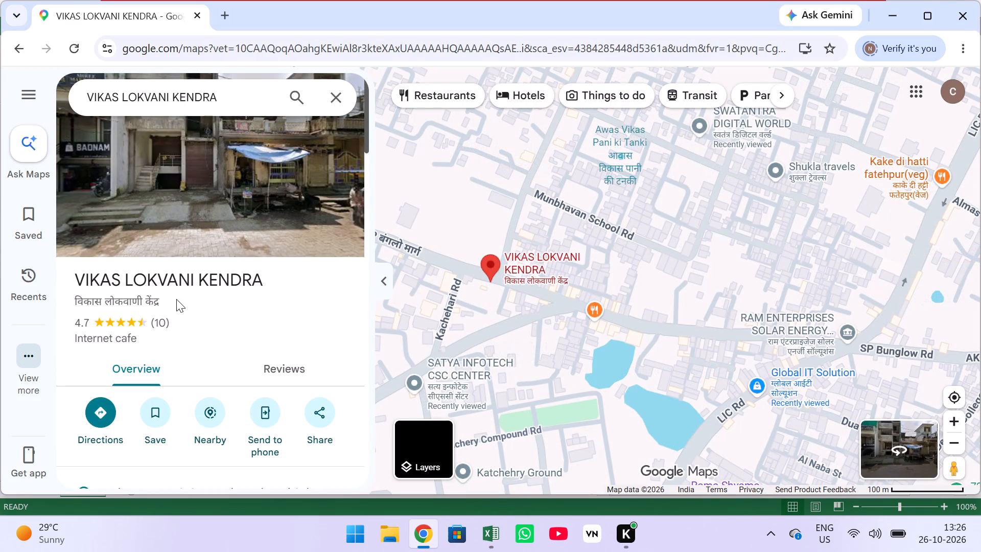
scroll(176, 299, down, 3)
click(338, 271)
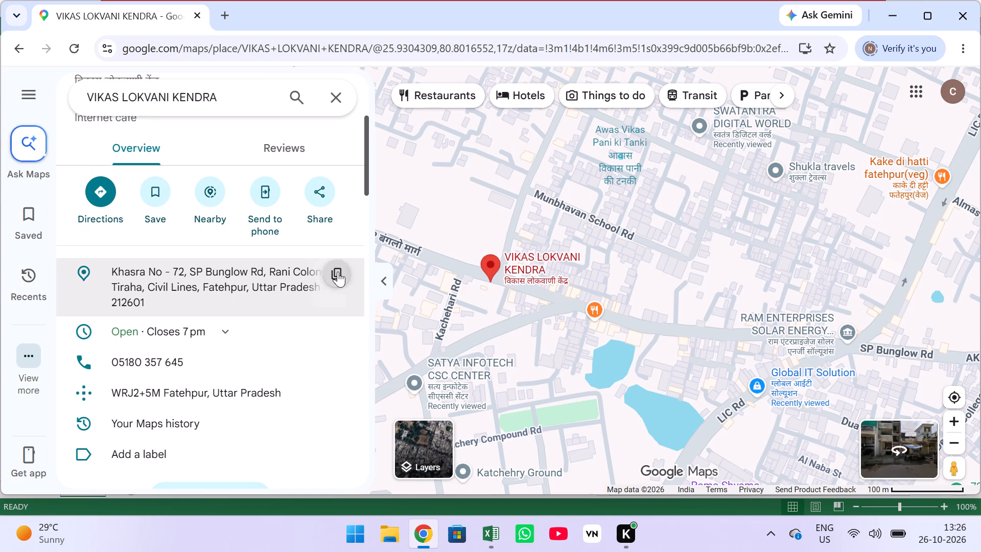
key(alt+Tab)
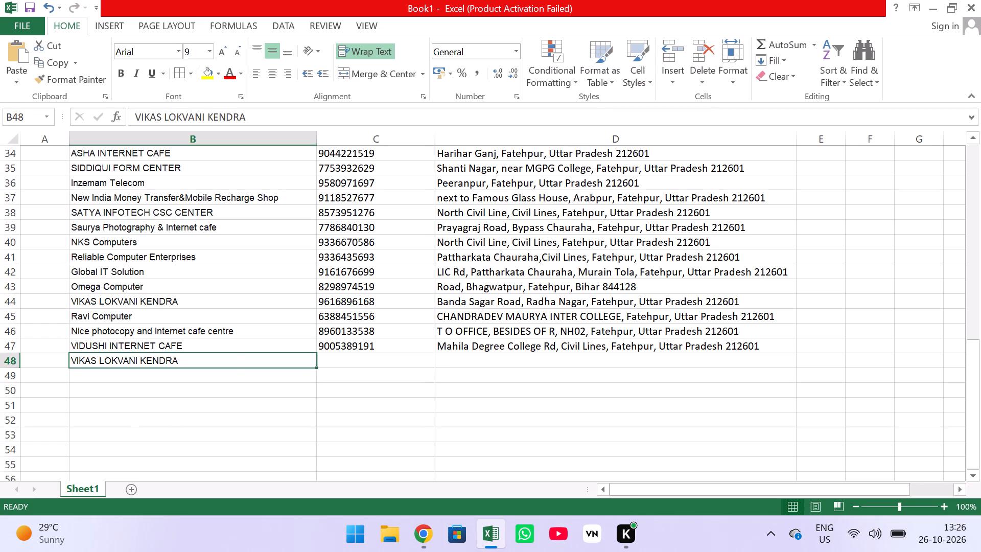
click(493, 357)
key(ctrl+v)
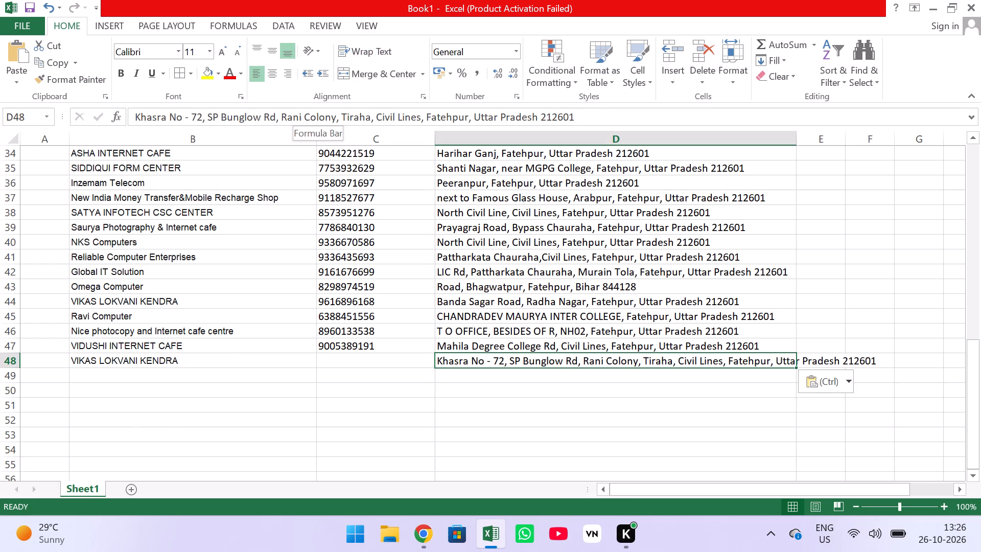
drag(279, 115, 129, 115)
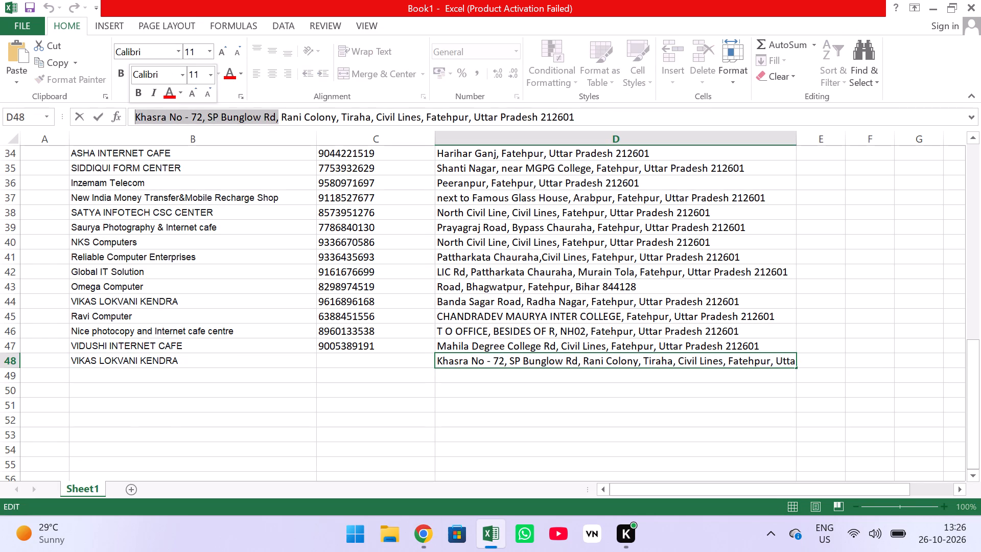
key(BackSpace)
key(Right)
key(BackSpace)
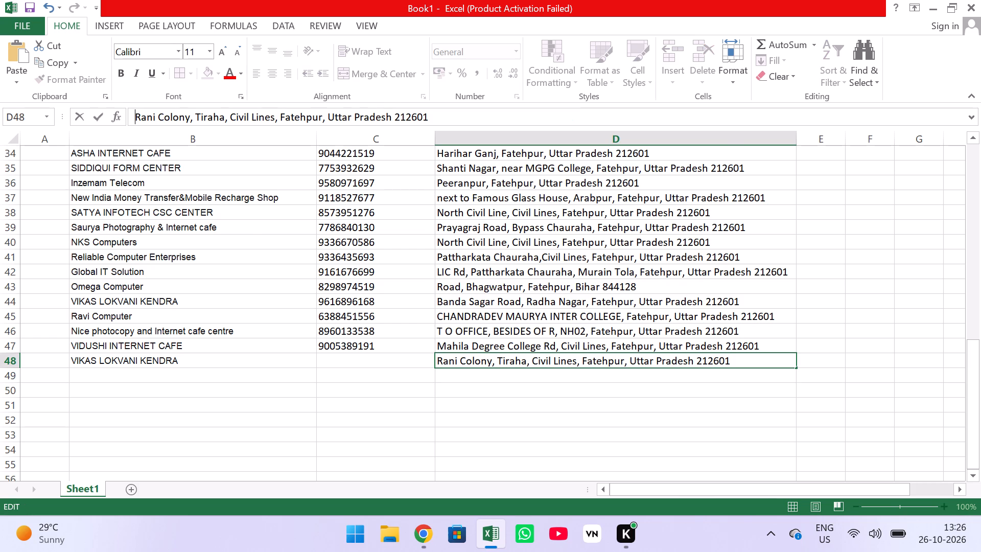
Copy VIKAS LOKVANI KENDRA's phone number from its Google Maps listing in Chrome into cell C48 in Excel.
key(alt+Tab)
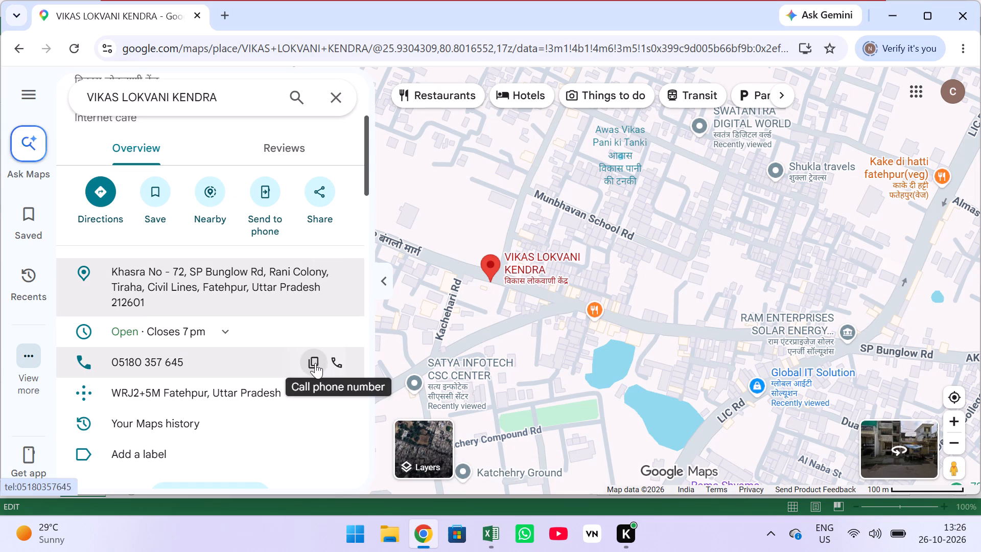
click(314, 362)
key(alt+Tab)
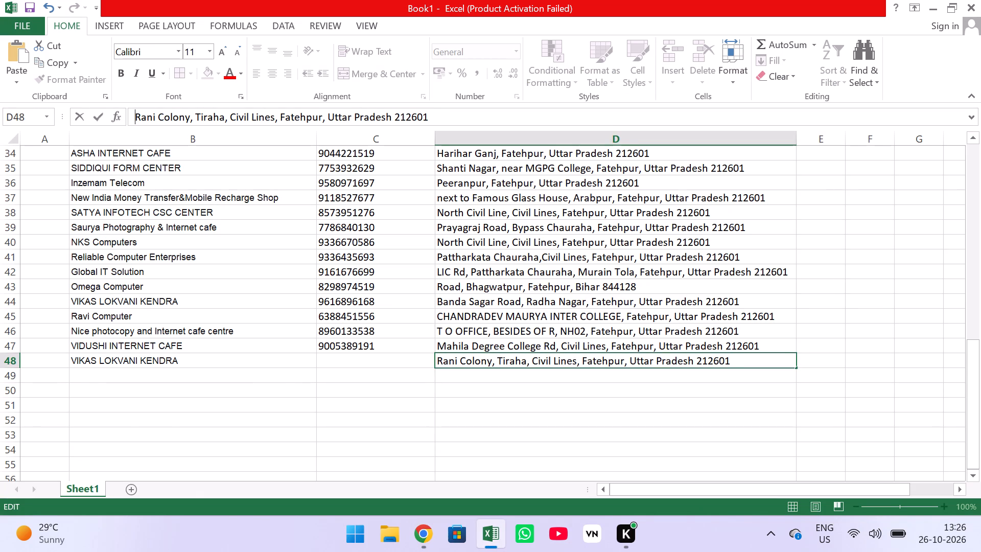
click(351, 358)
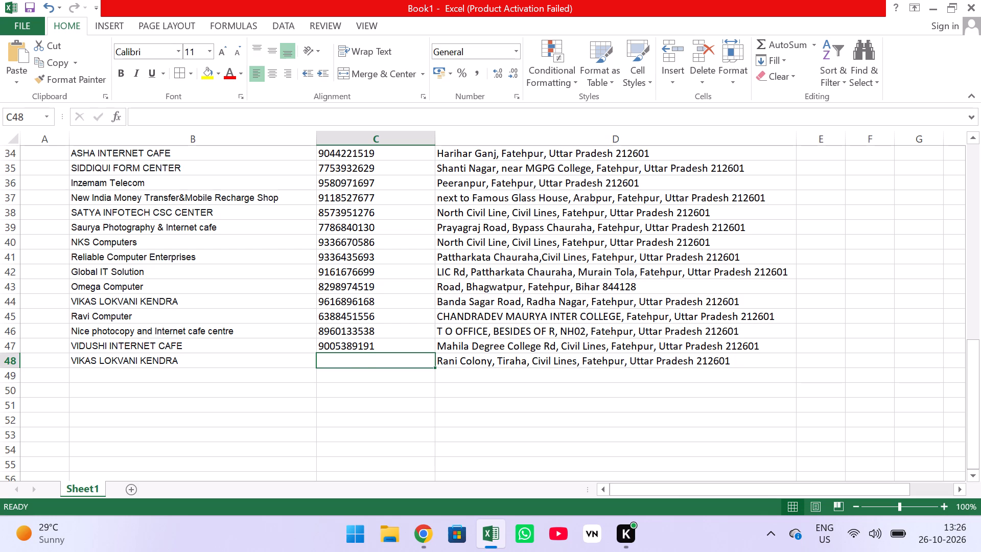
key(ctrl+v)
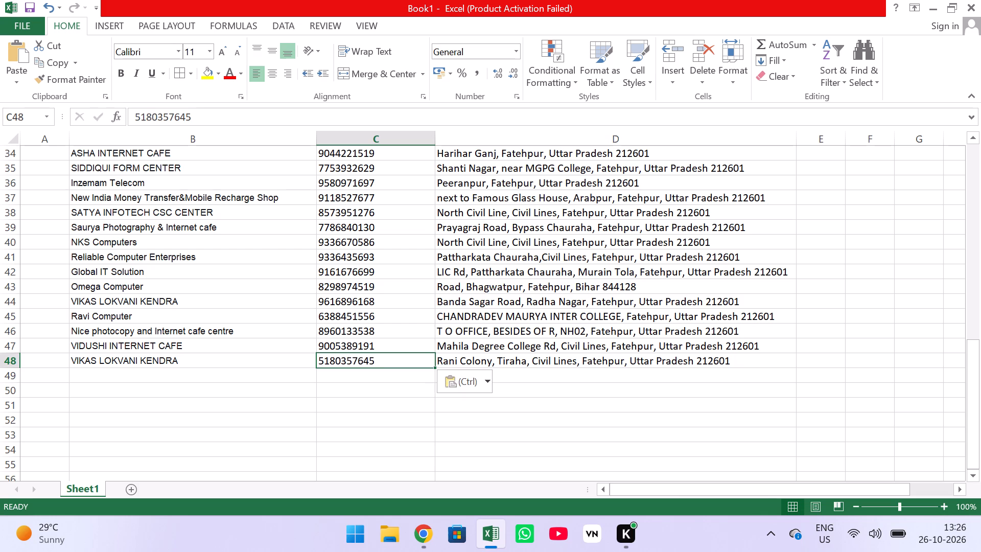
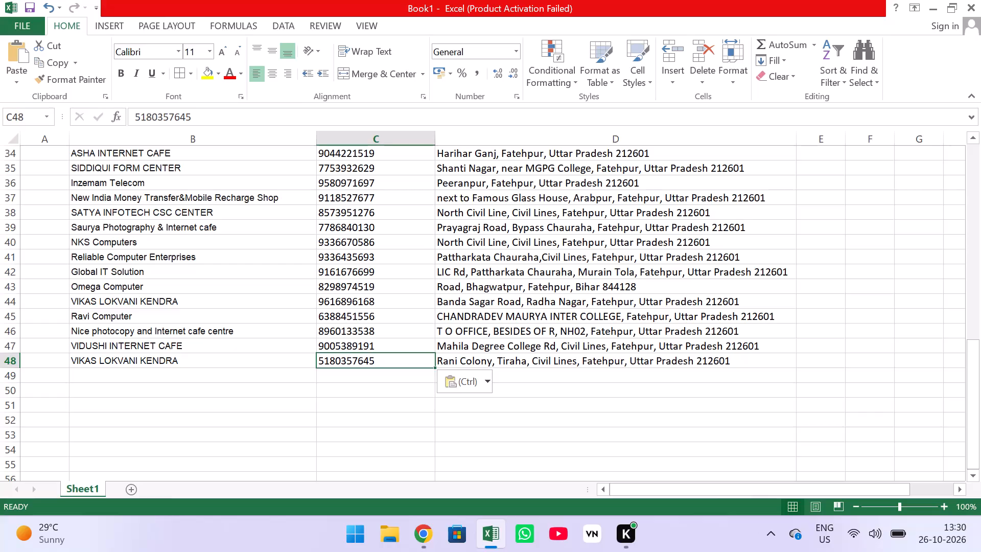
Switch to File Explorer and preview the laptop images and sale posters in the Downloads folder, including HP, thikpad and Laptop Sale_ Up to 65% Off.
click(392, 539)
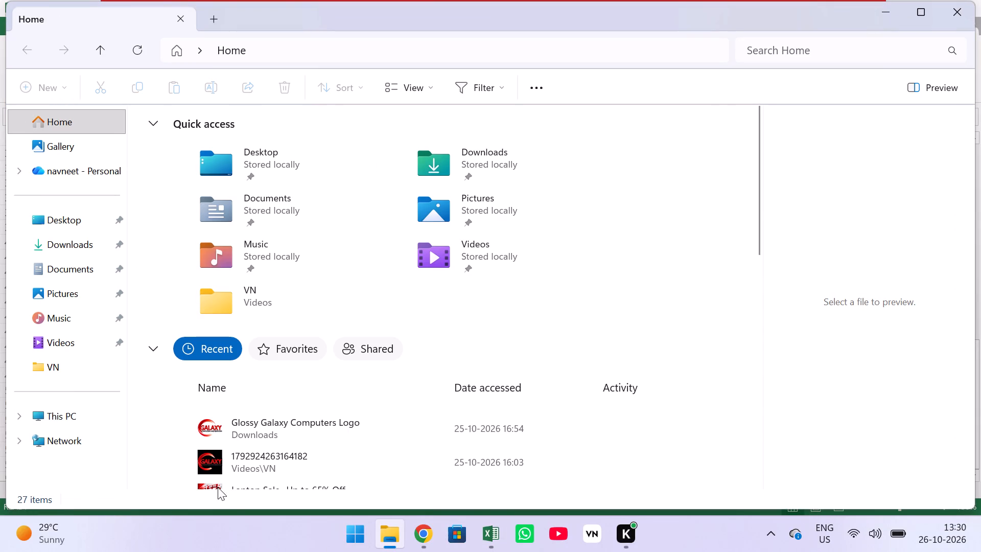
click(69, 243)
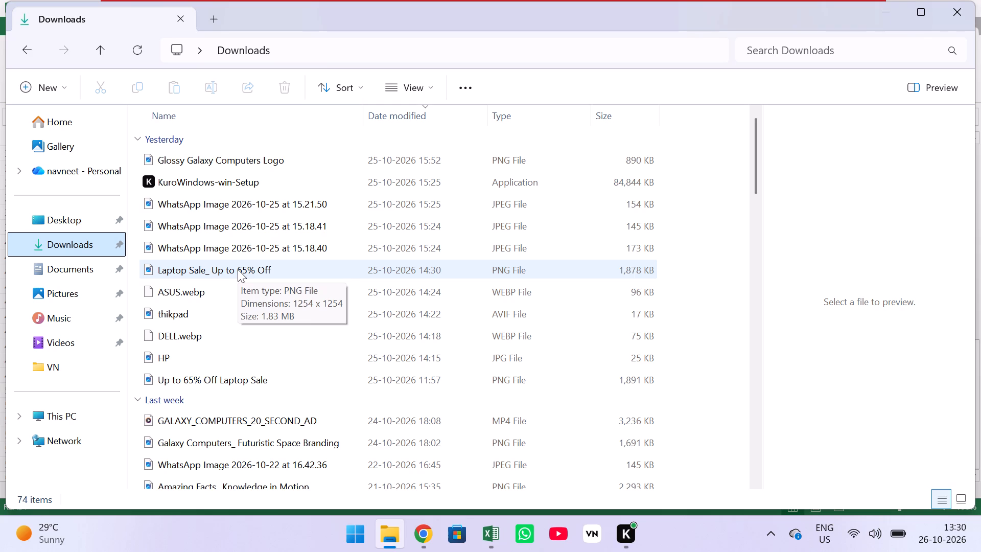
double_click(194, 355)
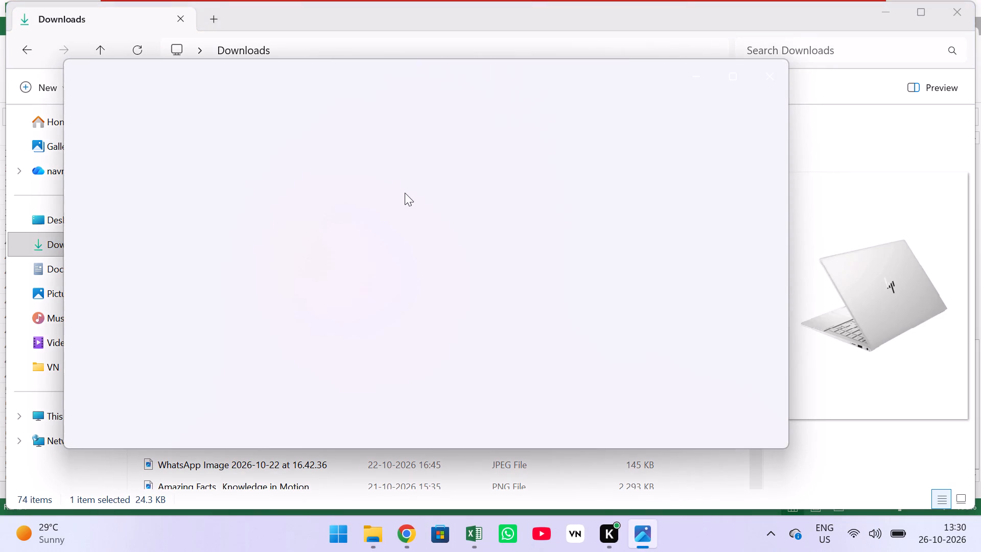
click(777, 85)
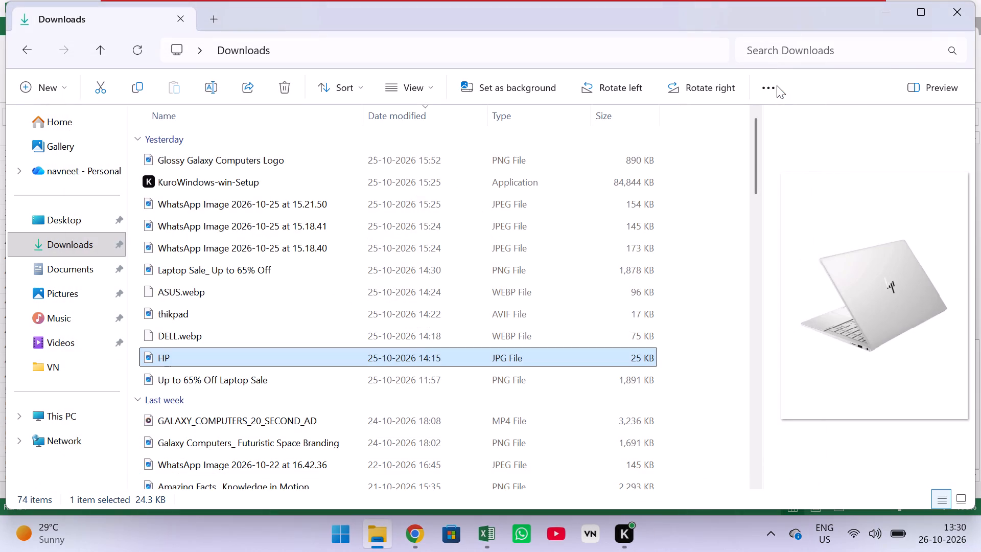
click(204, 330)
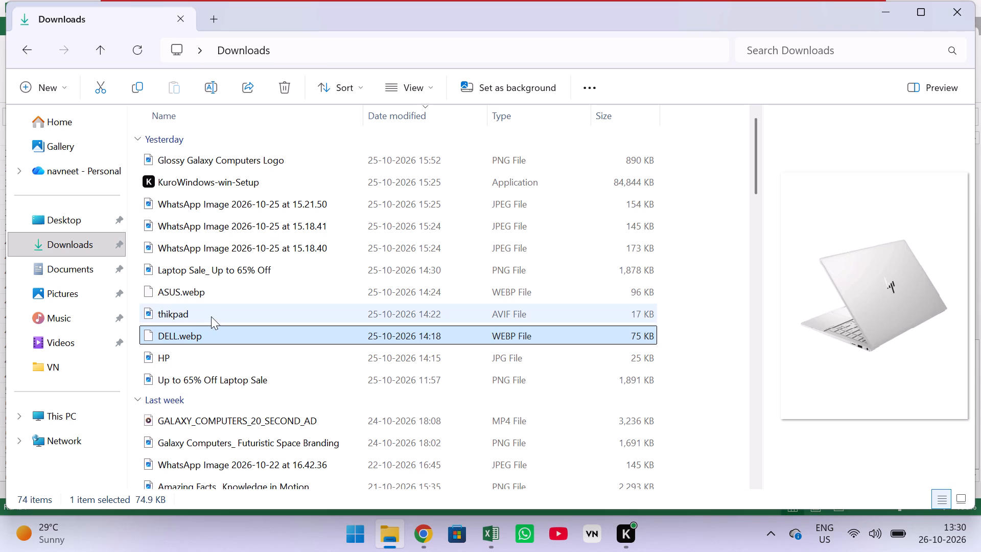
click(211, 316)
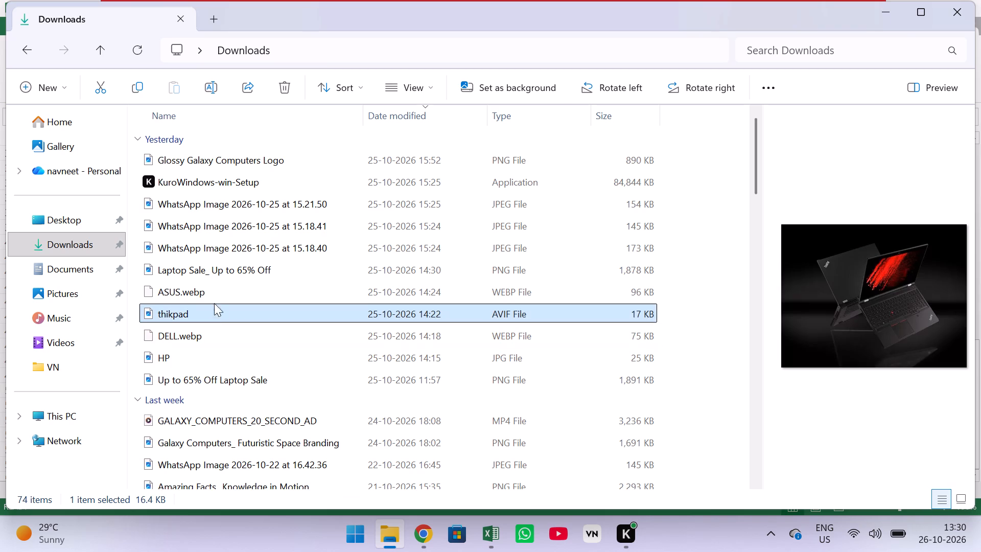
click(215, 263)
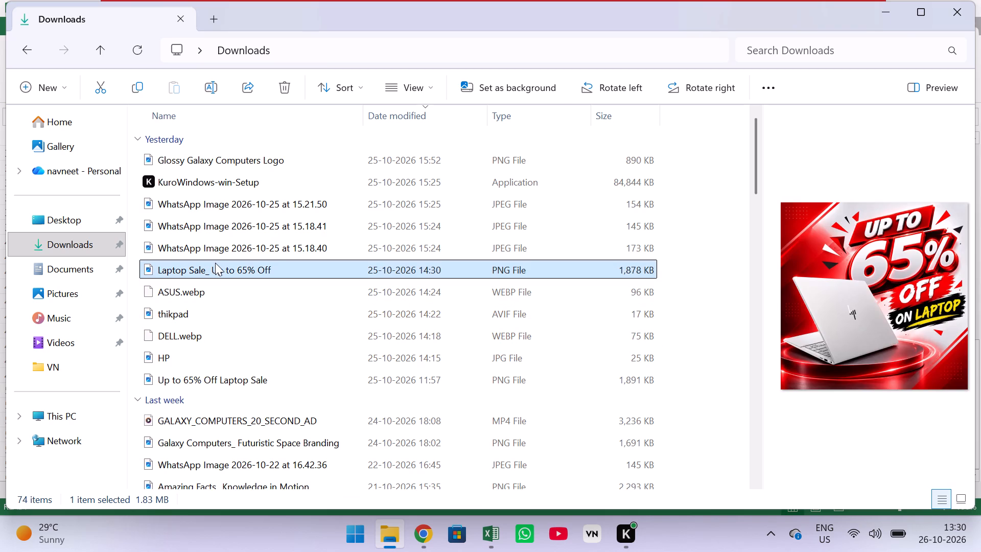
click(216, 254)
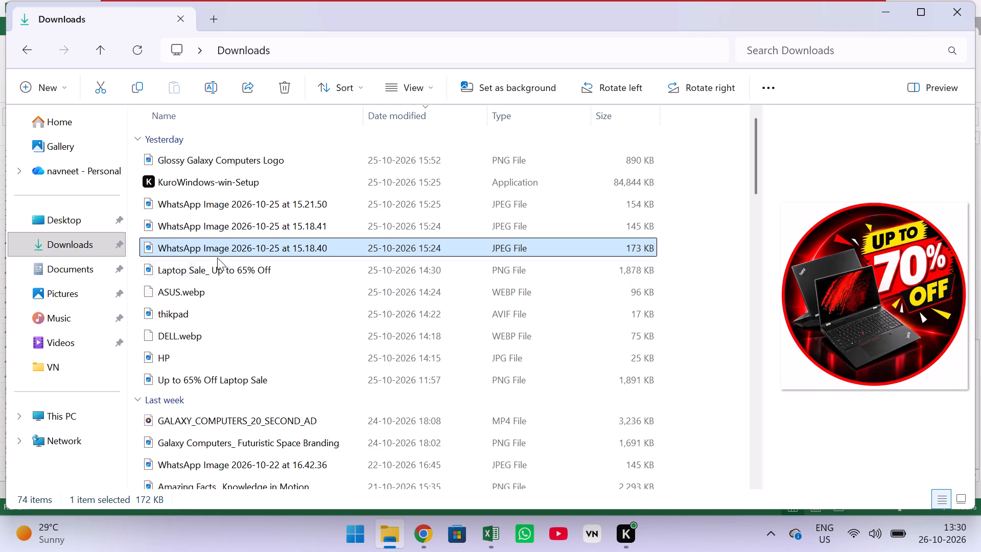
click(219, 283)
click(217, 269)
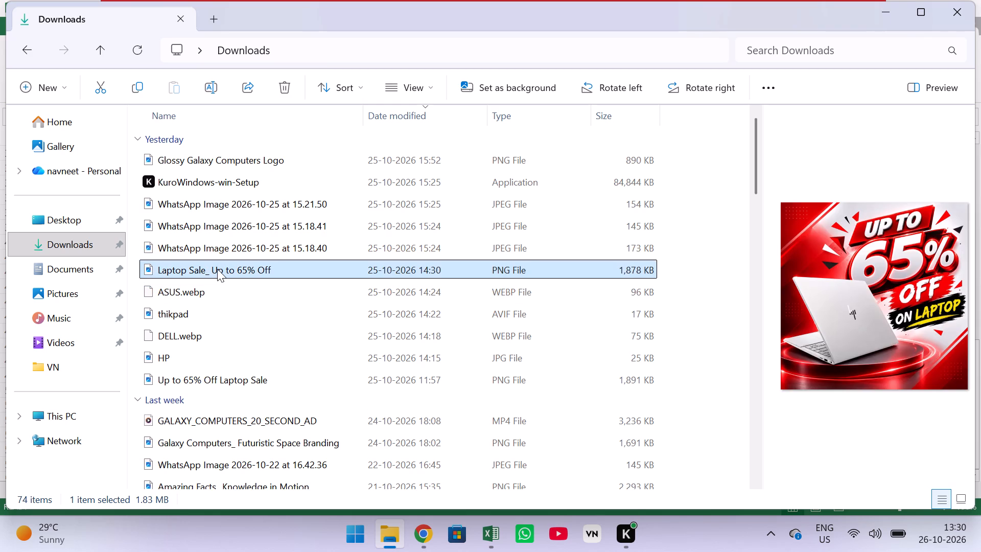
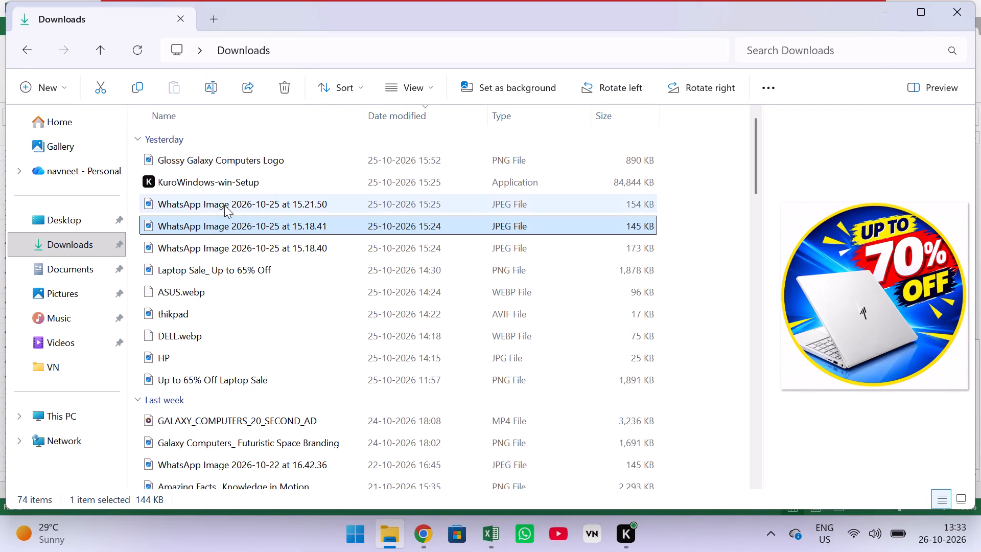
Preview the image WhatsApp Image 2026-10-25 at 15.21.50 in the Downloads folder.
click(224, 205)
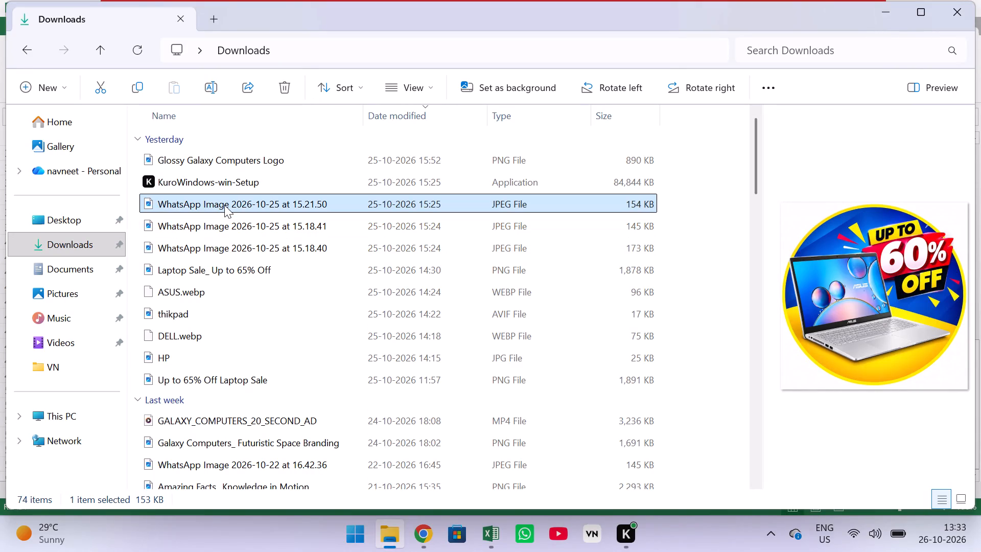
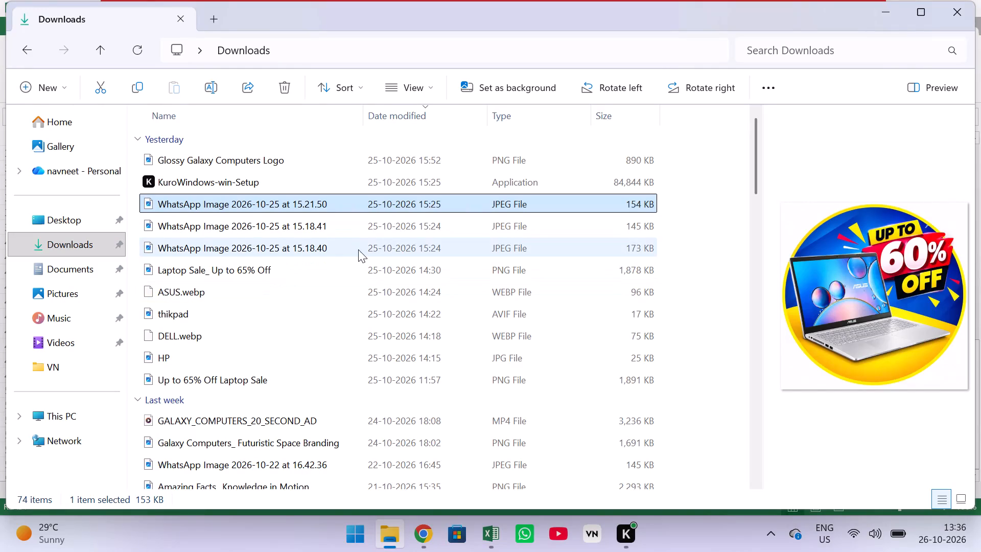
Close the Downloads window in File Explorer and return to the Excel contact sheet.
click(968, 17)
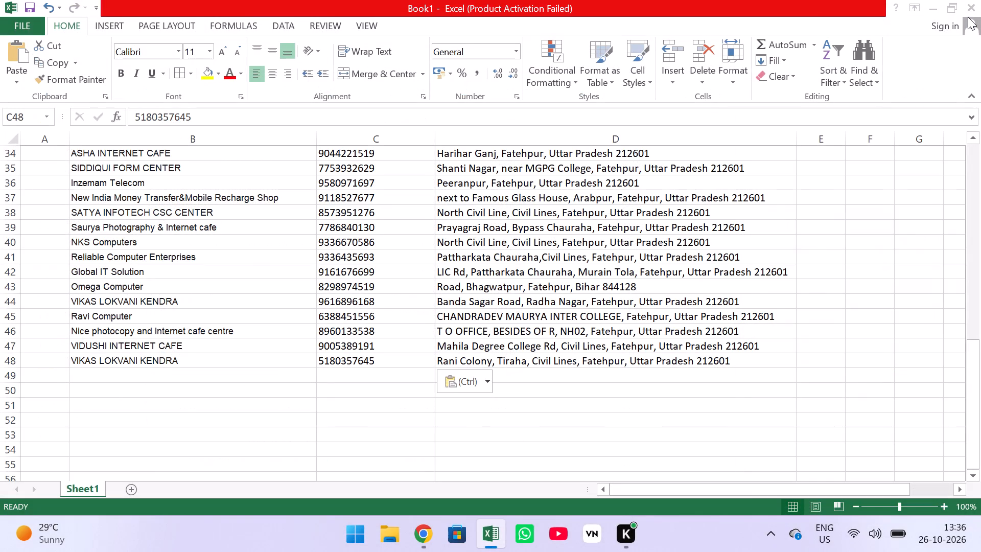
Switch to Chrome and go back from the VIKAS LOKVANI KENDRA place page in Google Maps to the previous page.
click(423, 529)
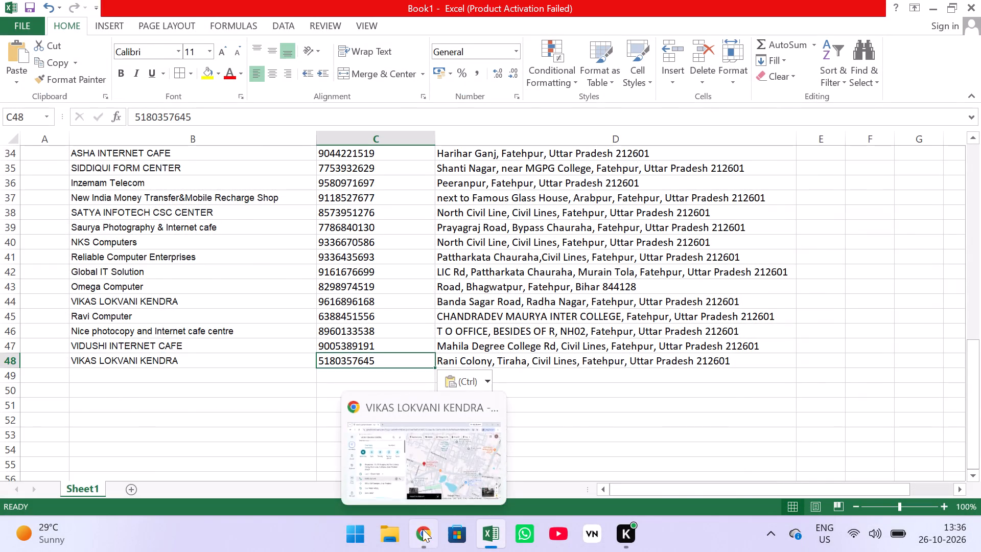
click(423, 529)
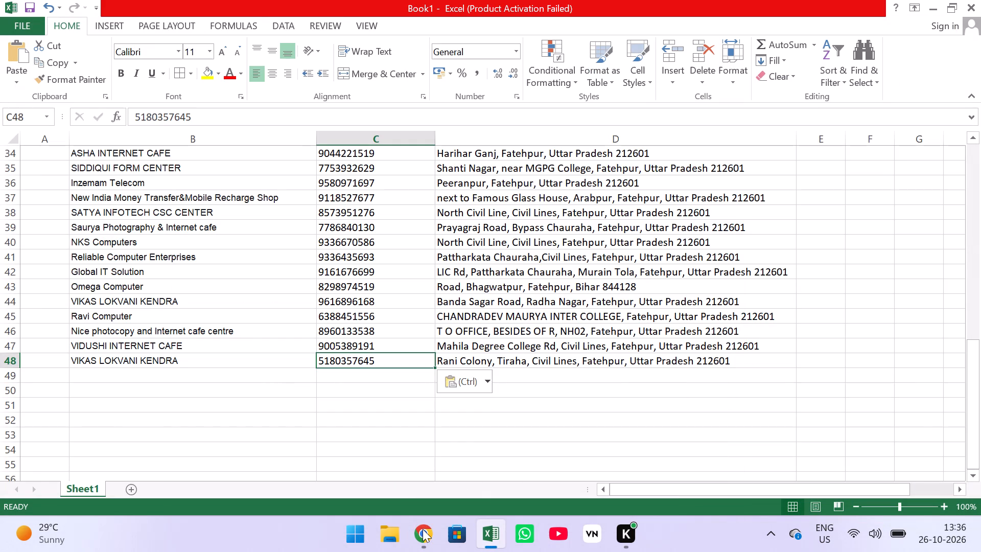
click(423, 529)
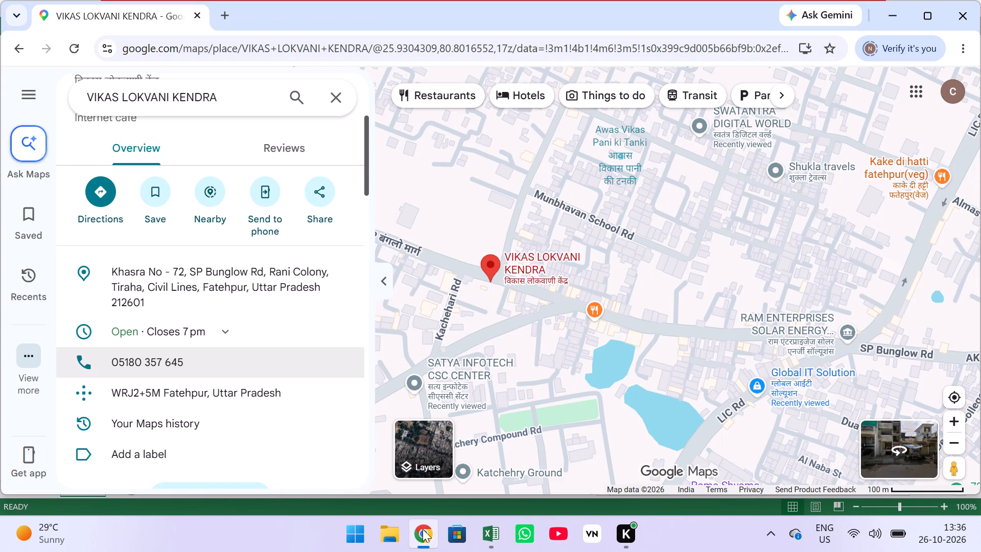
click(17, 52)
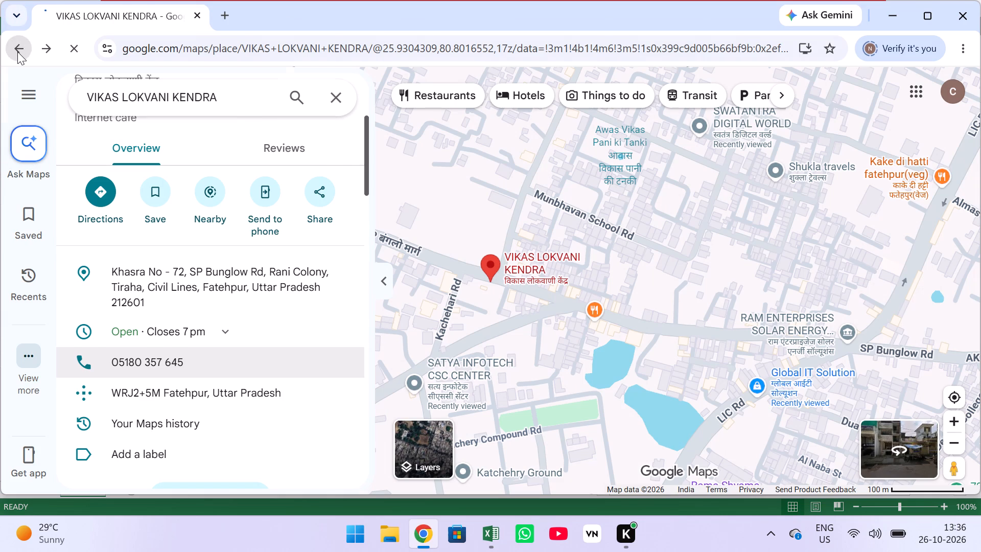
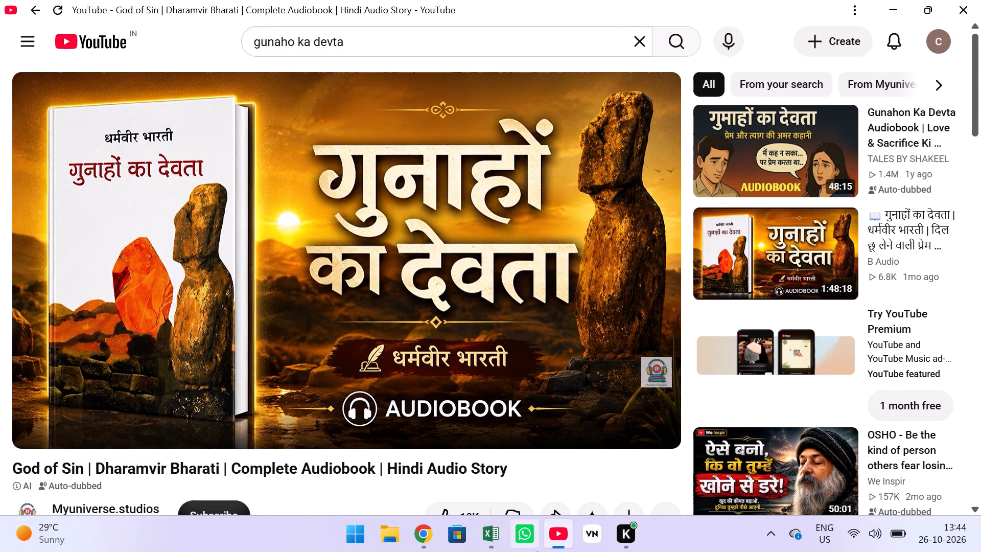
Copy the address of Patel degital seva kendr from its Google Maps page in Chrome into cell D50 of the Excel sheet.
click(493, 528)
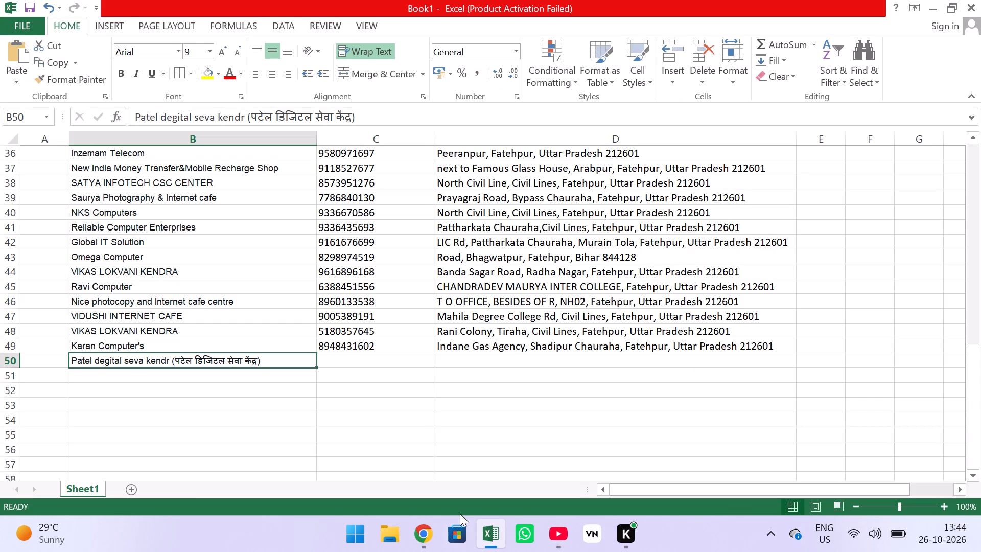
click(428, 536)
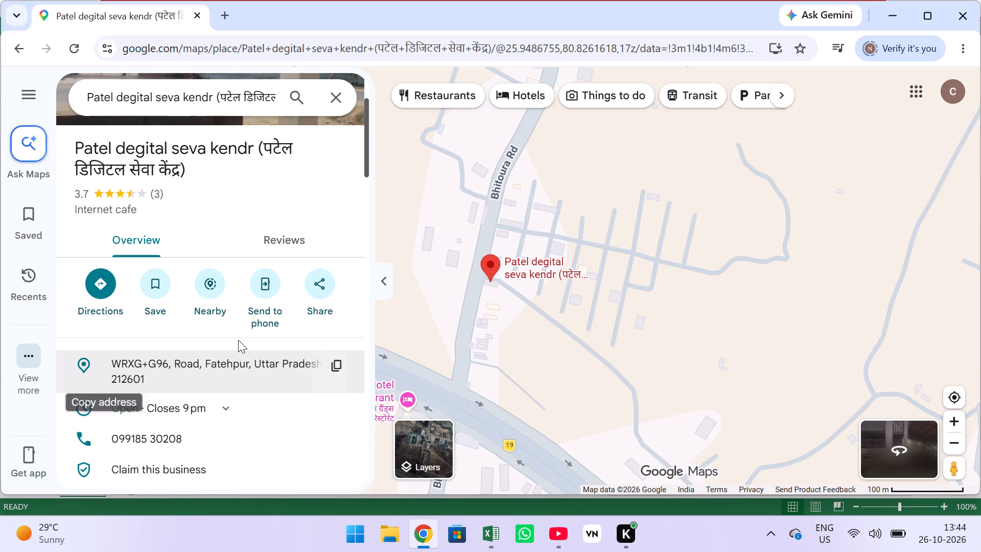
scroll(229, 295, down, 2)
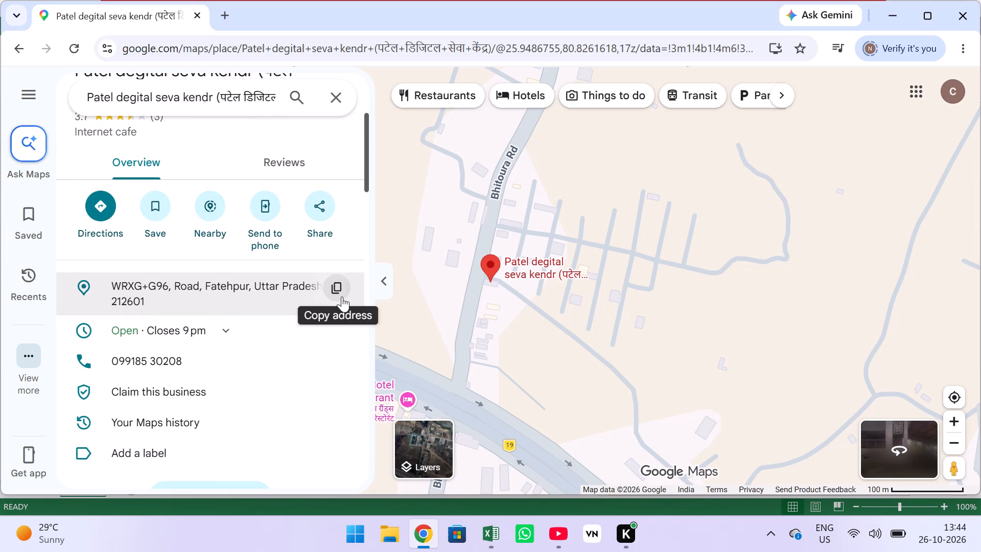
click(342, 296)
key(alt+Tab)
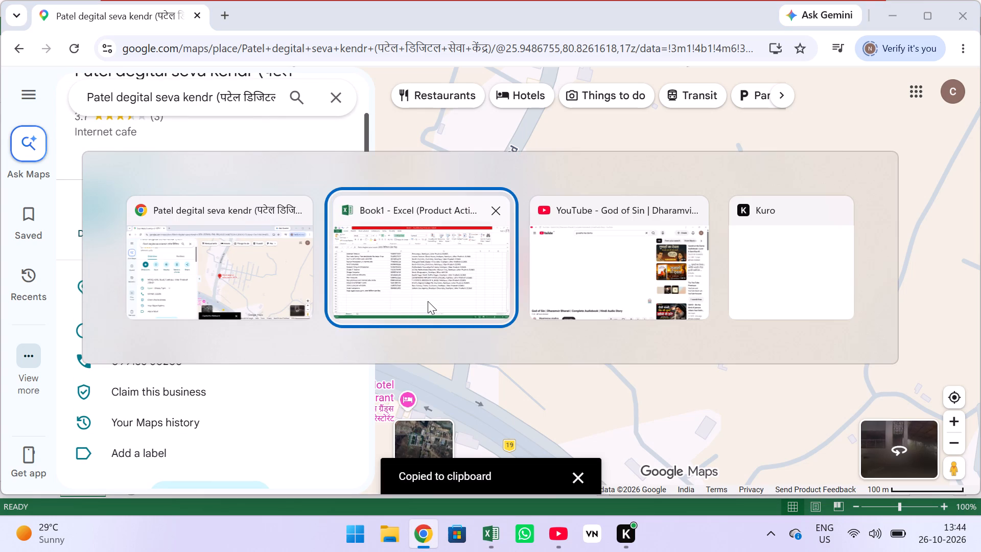
click(427, 294)
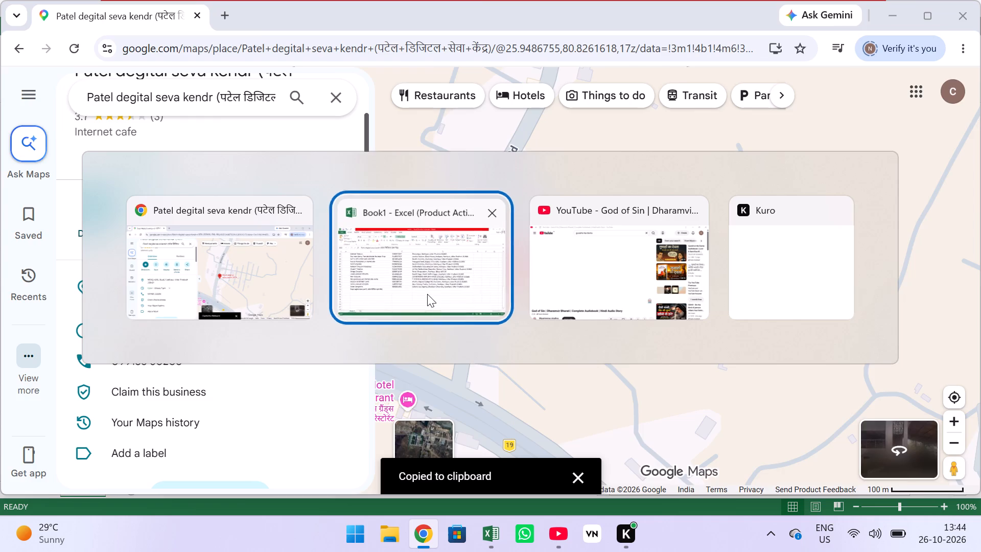
click(528, 364)
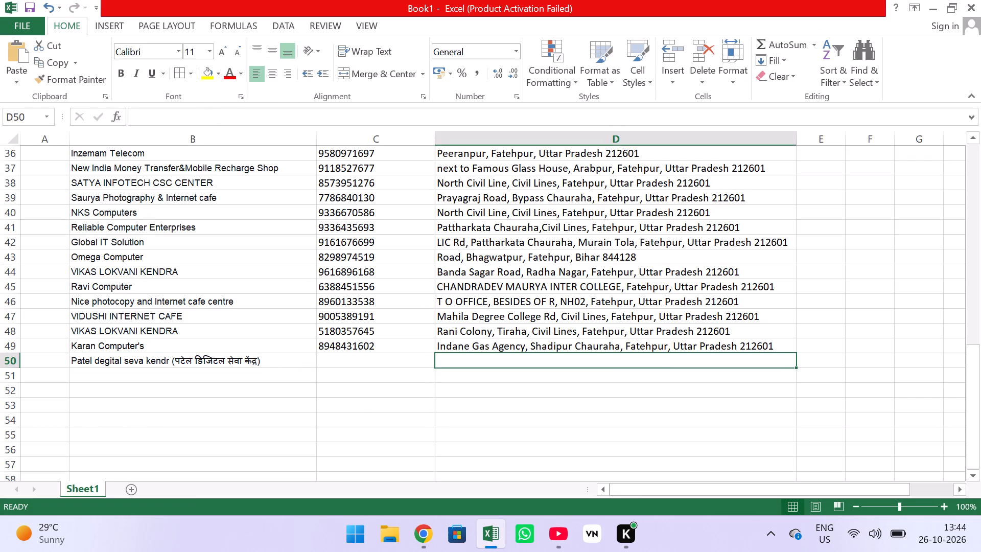
key(ctrl+v)
Copy the phone number of Patel degital seva kendr from Google Maps into cell C50 of the Excel sheet.
key(alt+Tab)
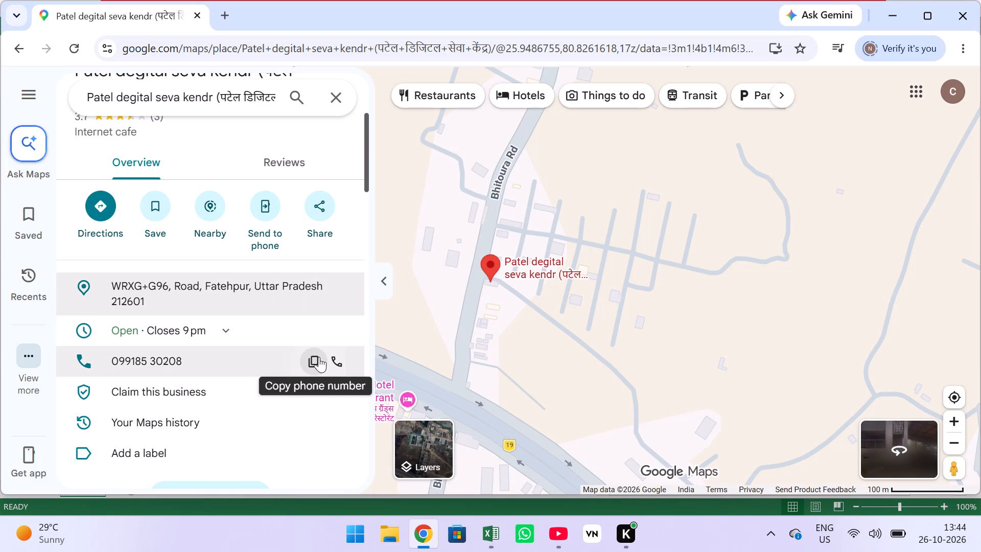
click(319, 362)
key(alt+Tab)
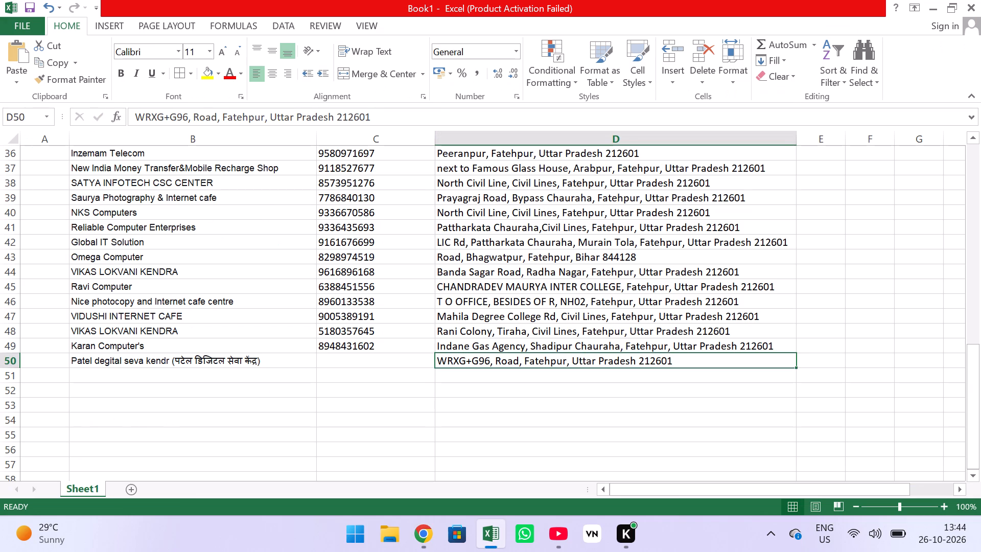
click(319, 362)
key(ctrl+v)
Return to the net cafe fatehpur results in Chrome and examine the Rishi Janseva Kendra & CSC Center listing for contact details.
key(alt+Tab)
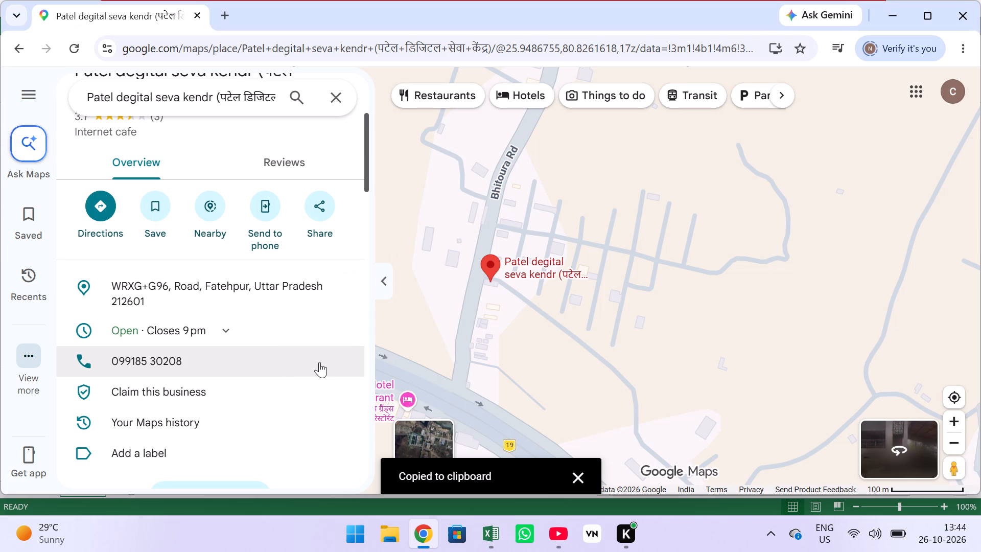
click(19, 53)
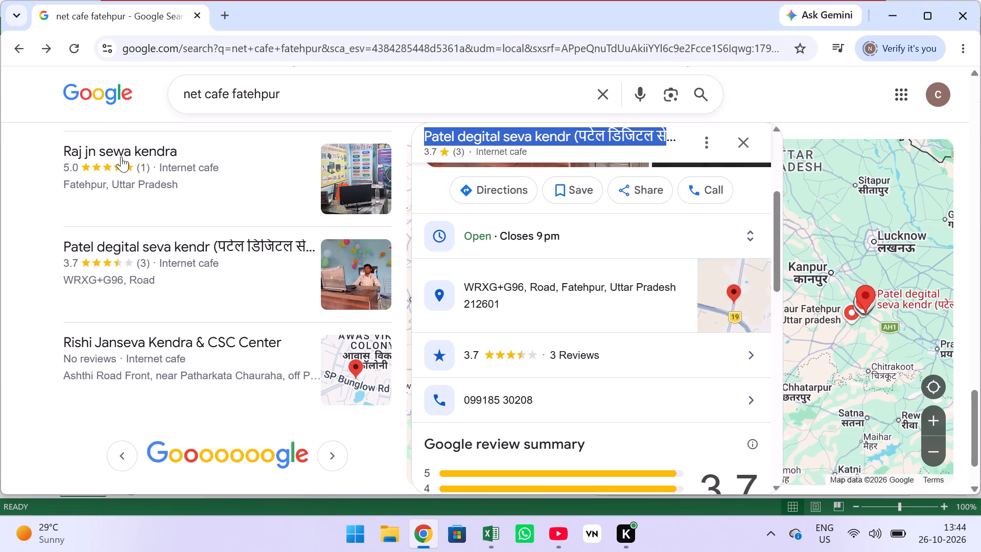
click(125, 356)
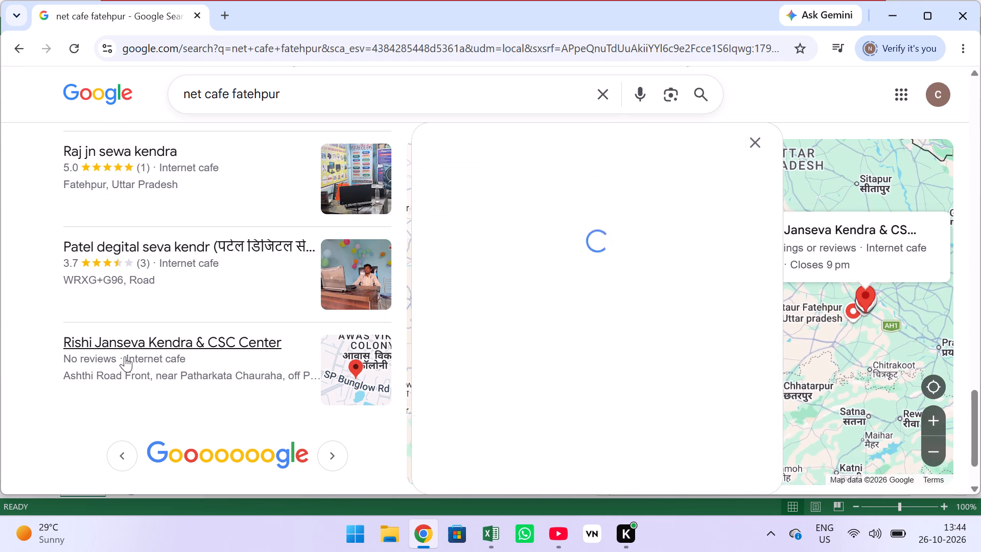
scroll(551, 356, down, 4)
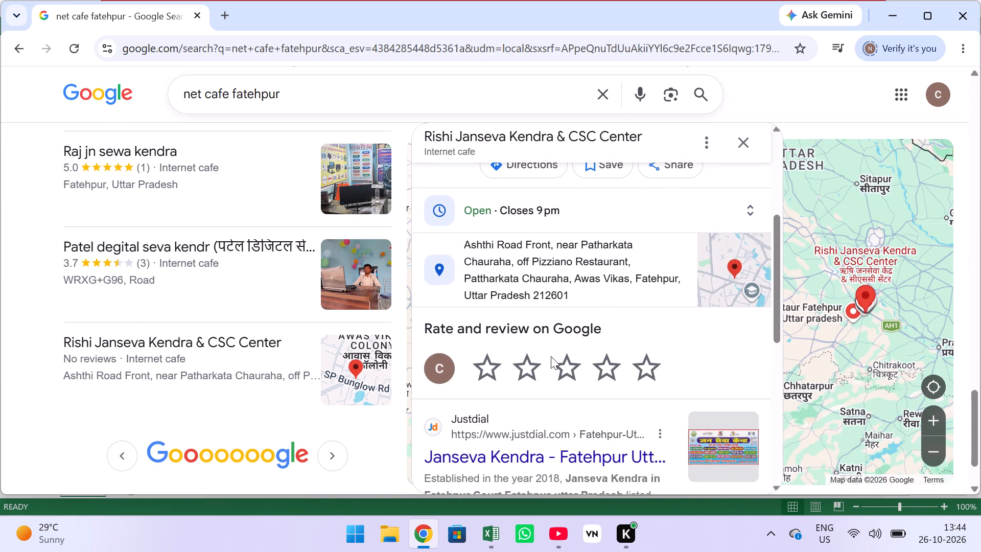
scroll(551, 356, up, 3)
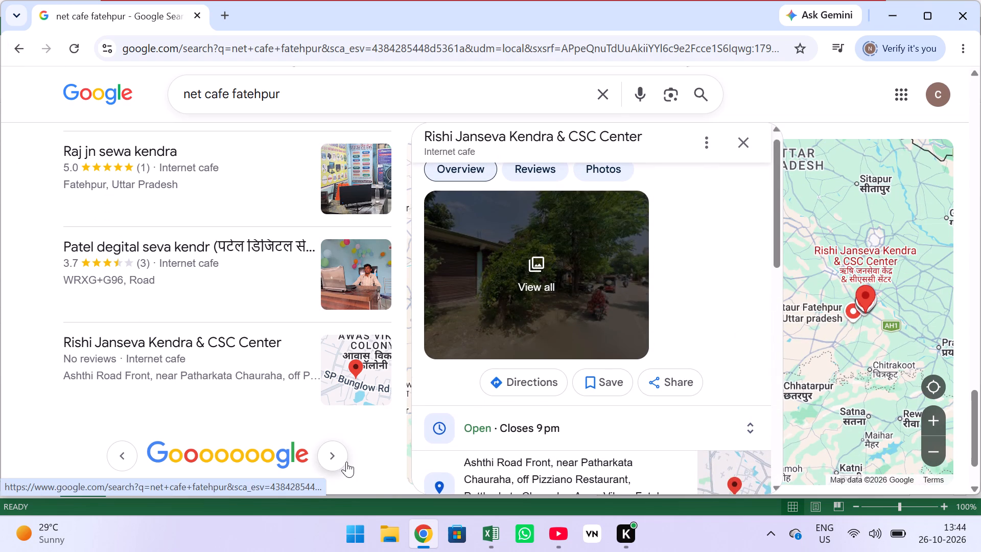
Open the next page of place results and copy the name Baba Shiv internet cafe from its listing into Excel cell B51.
click(332, 455)
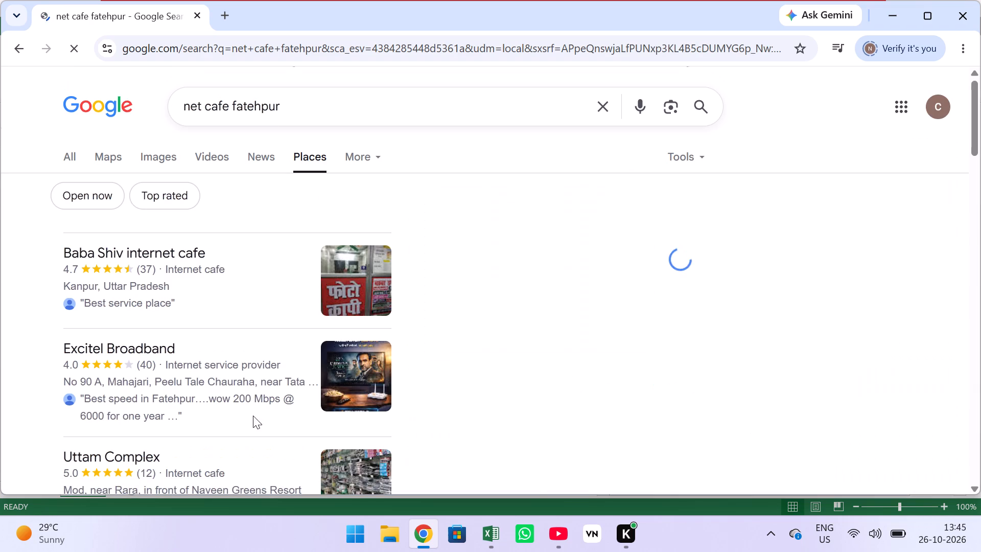
scroll(163, 339, down, 1)
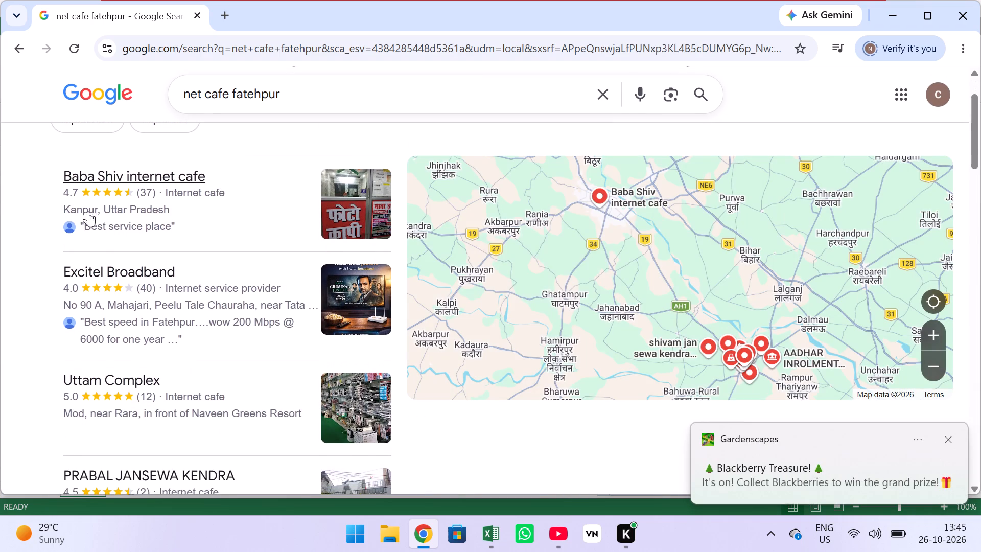
click(94, 175)
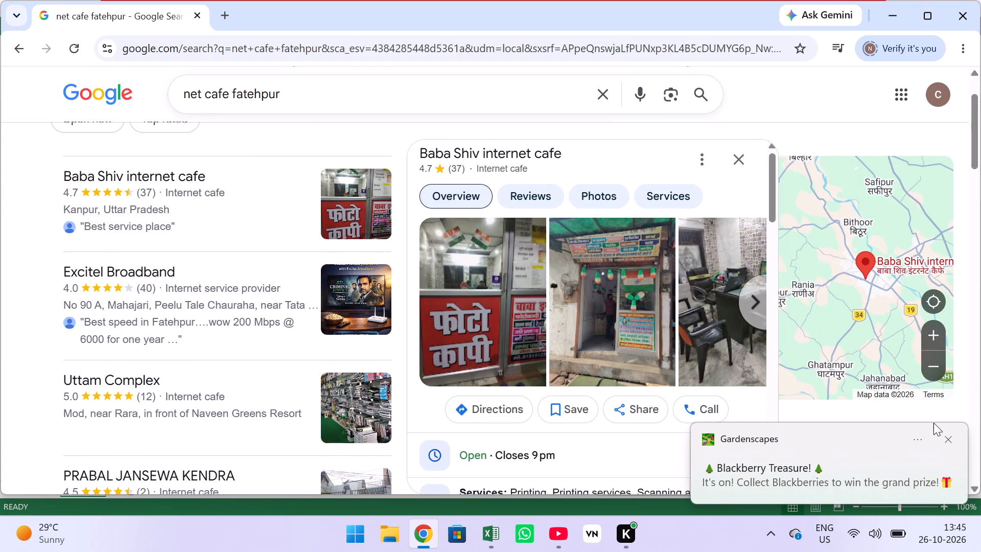
click(947, 438)
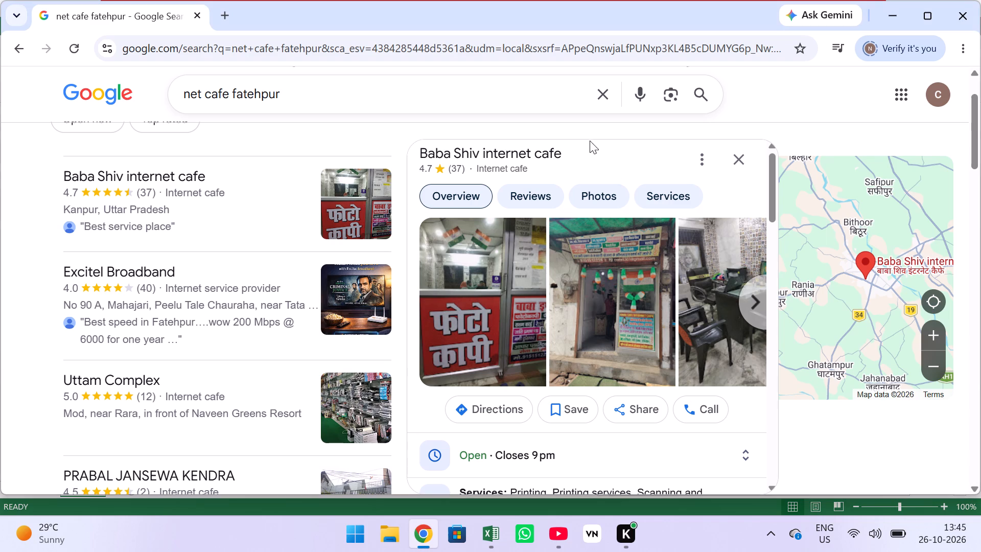
drag(575, 149, 421, 149)
key(ctrl+c)
key(alt+Tab)
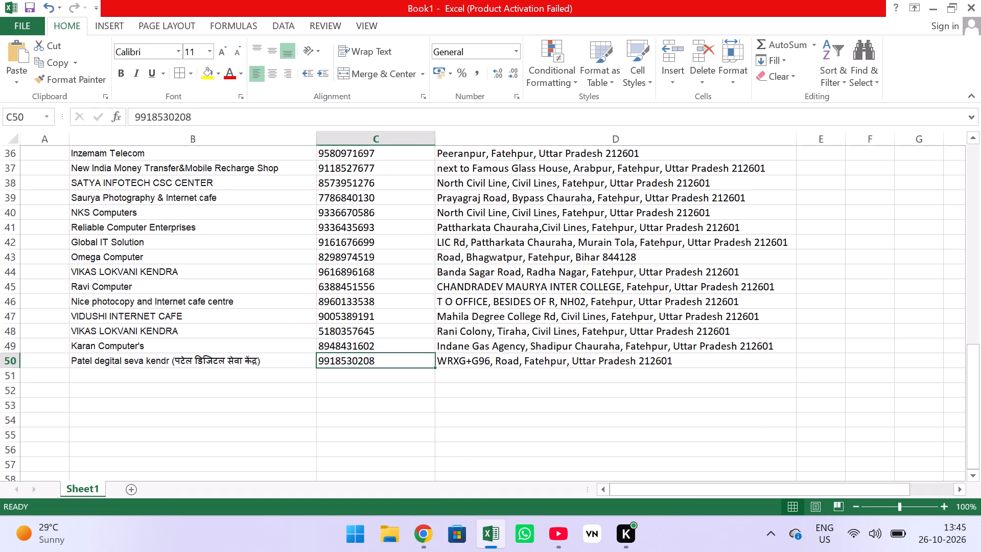
click(167, 375)
key(ctrl+v)
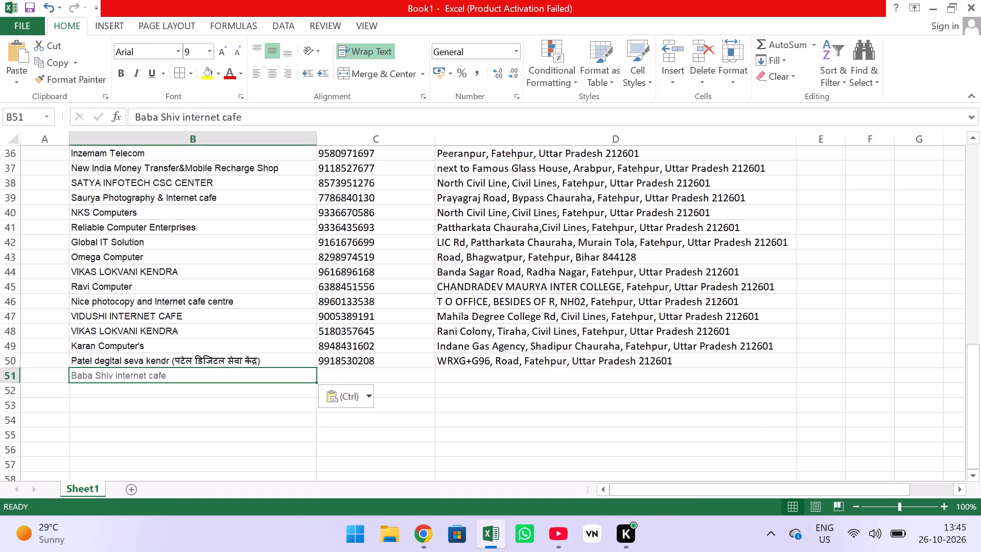
Open Baba Shiv internet cafe in Google Maps from Chrome and copy its address into Excel cell D51.
key(alt+Tab)
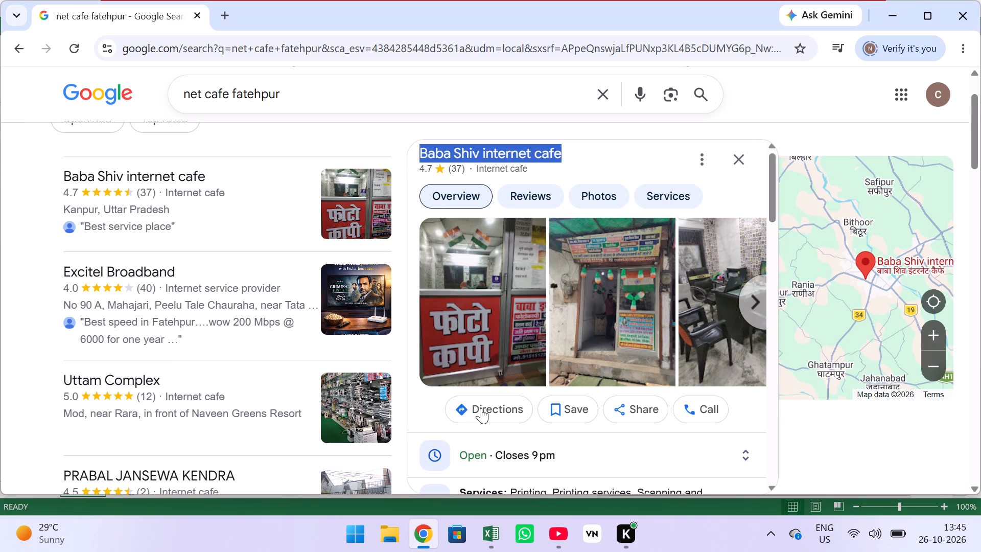
scroll(481, 408, down, 4)
click(554, 337)
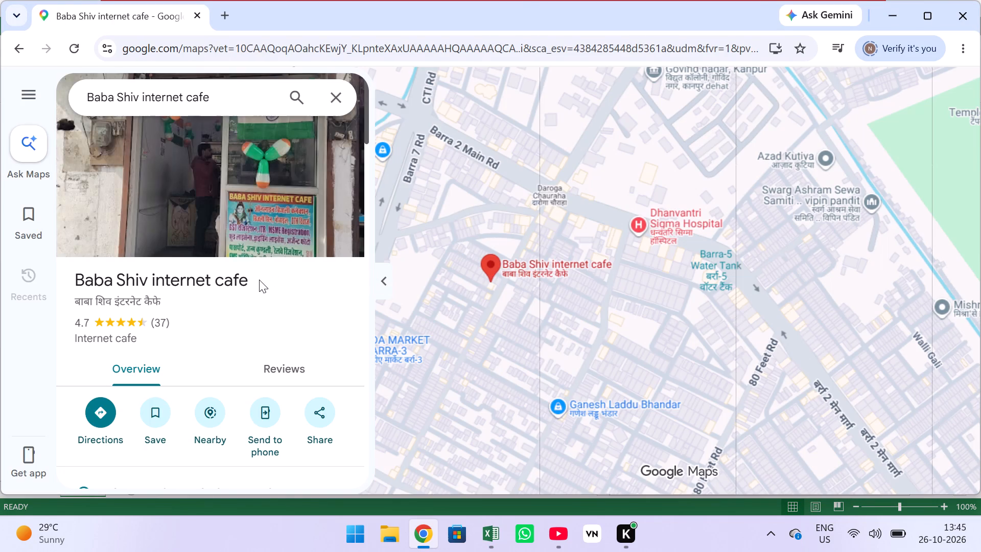
scroll(259, 280, down, 4)
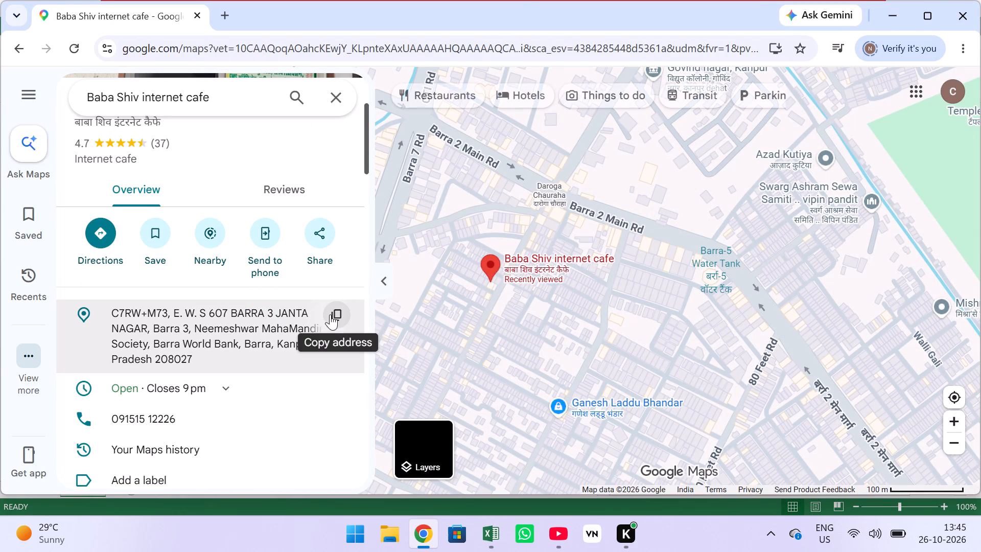
click(330, 314)
key(alt+Tab)
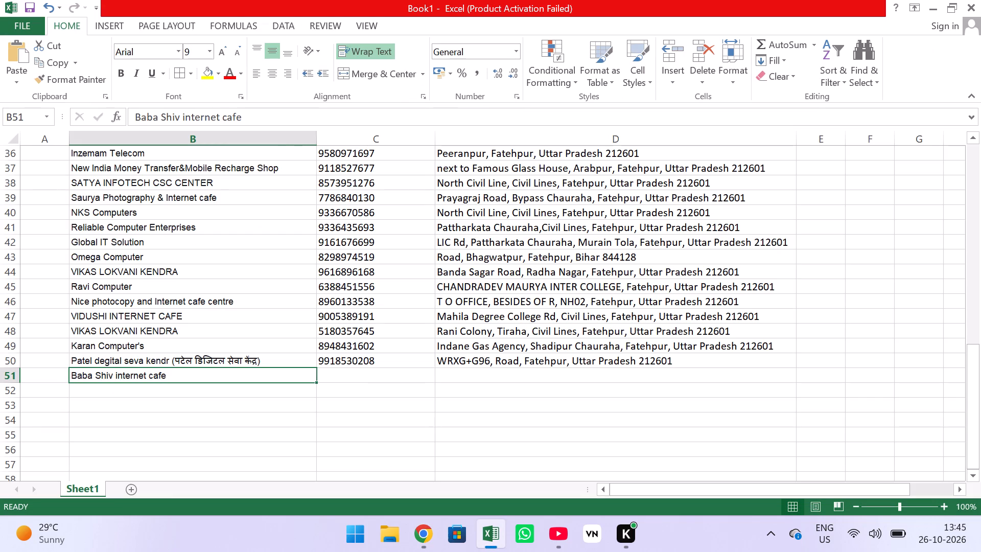
click(464, 374)
key(ctrl+v)
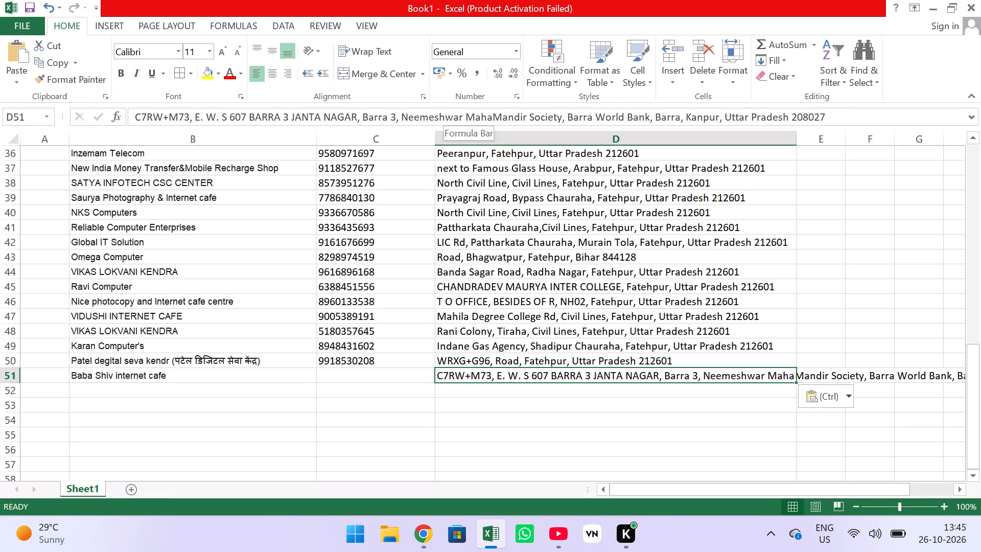
drag(131, 114, 379, 112)
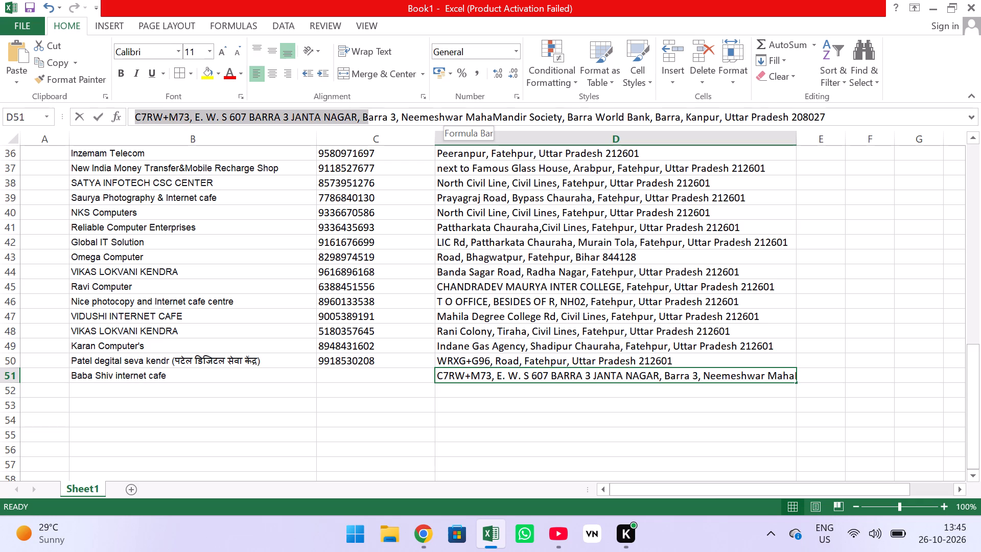
drag(379, 112, 402, 114)
key(BackSpace)
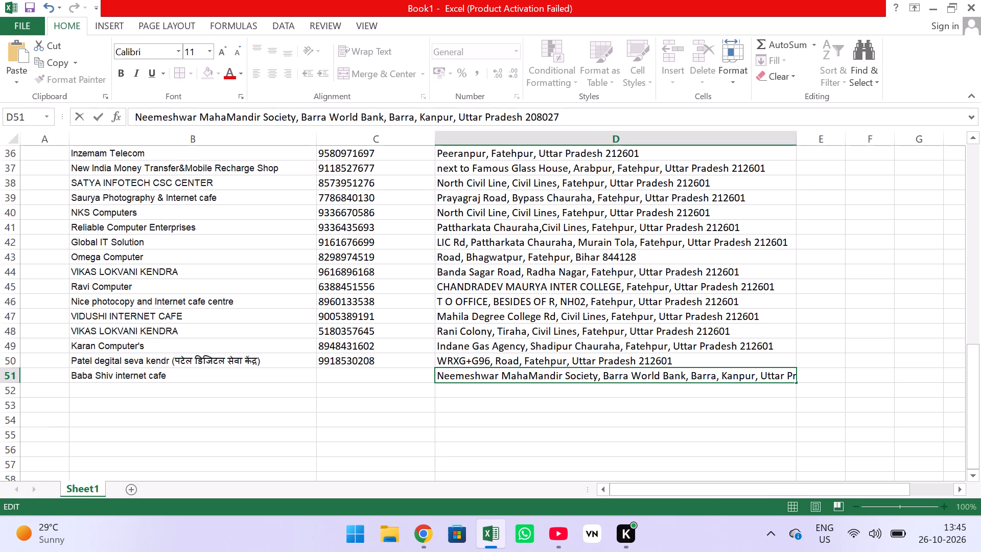
Return to the search results in Chrome, open the Excitel Broadband listing and paste its name into Excel cell B51, replacing the existing name.
key(alt+Tab)
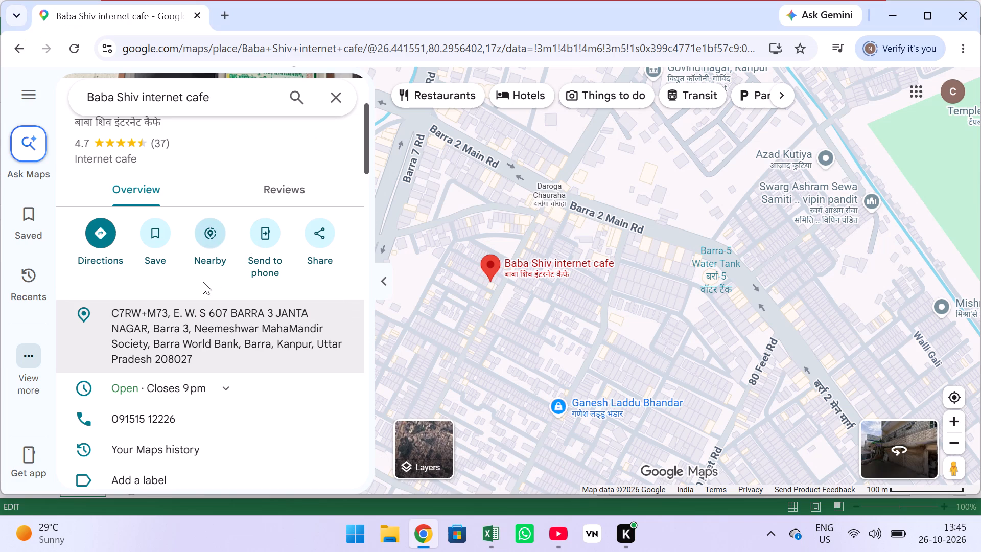
click(19, 42)
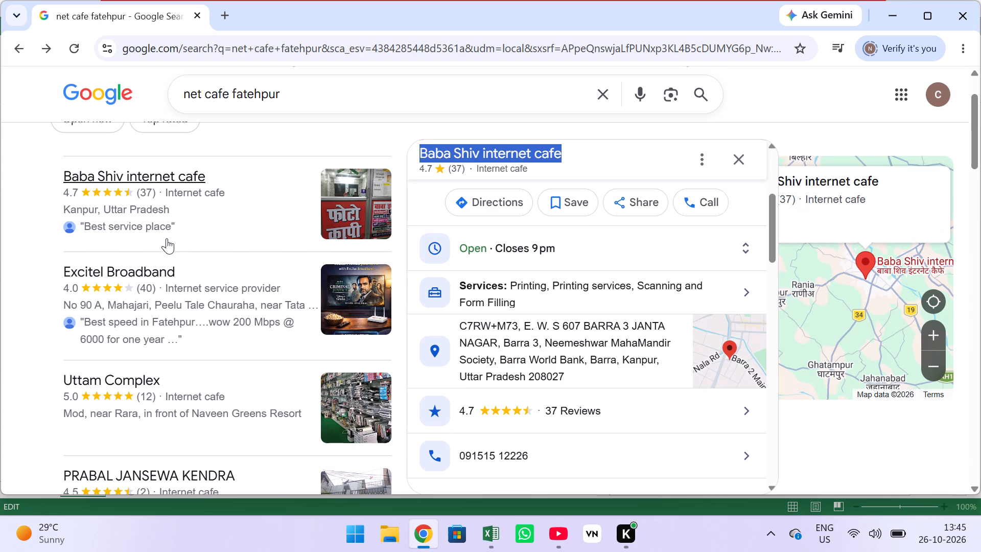
click(137, 270)
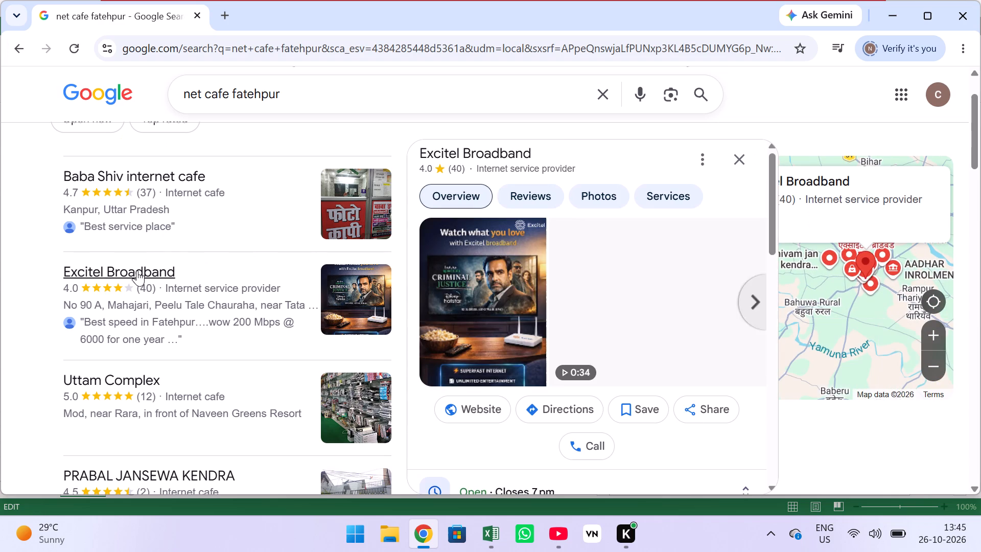
scroll(488, 316, down, 4)
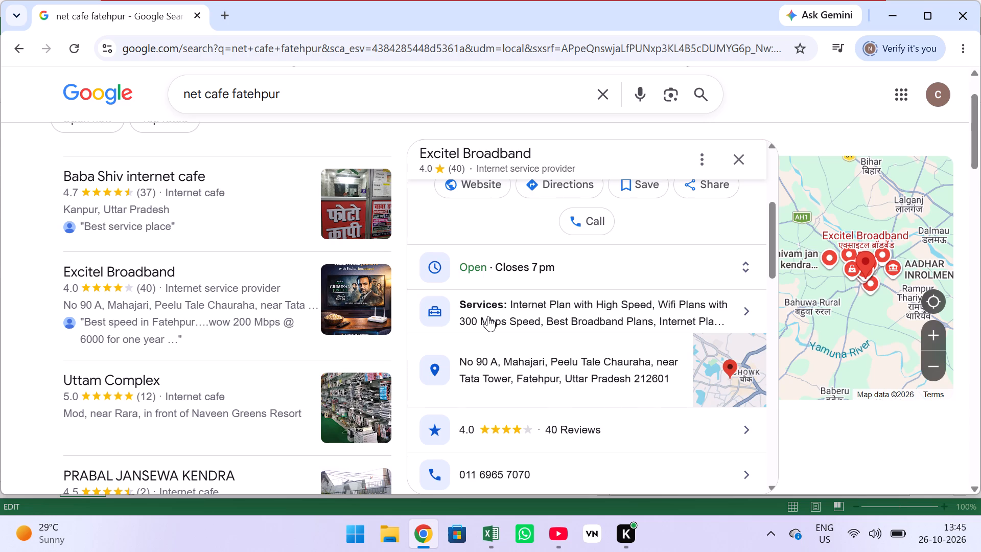
scroll(488, 316, up, 3)
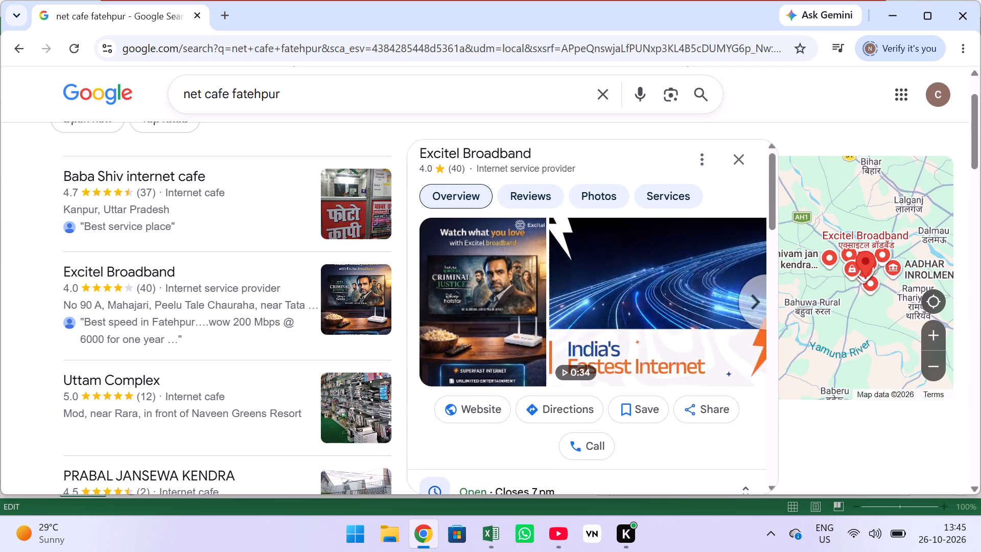
drag(538, 150, 417, 154)
key(ctrl+c)
key(alt+Tab)
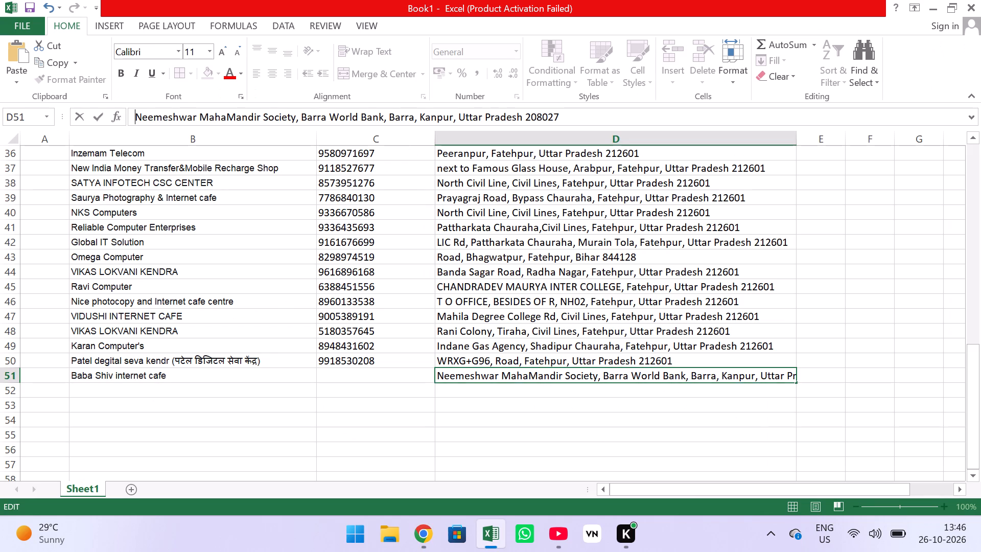
click(124, 375)
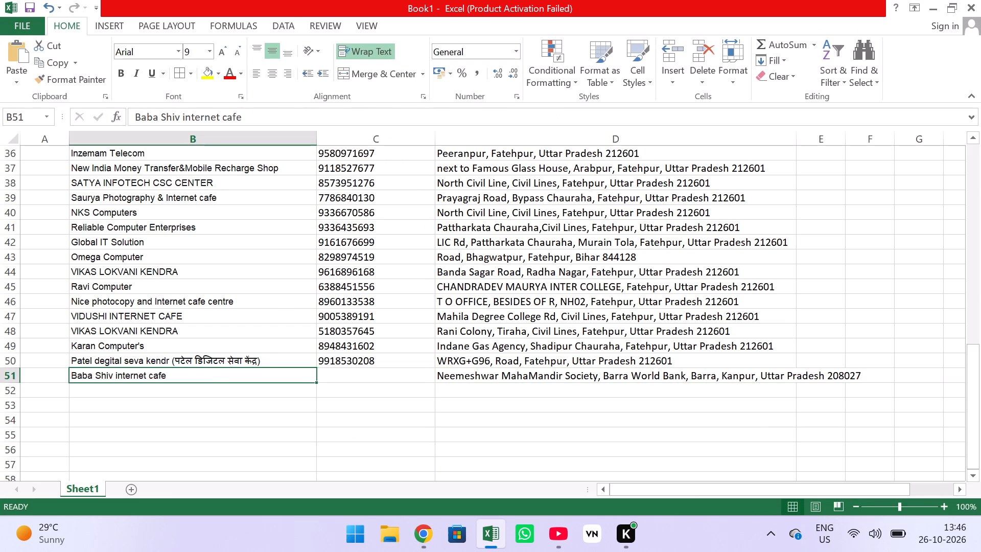
key(ctrl+v)
Switch to Chrome and open the Excitel Broadband address in Google Maps.
key(alt+Tab)
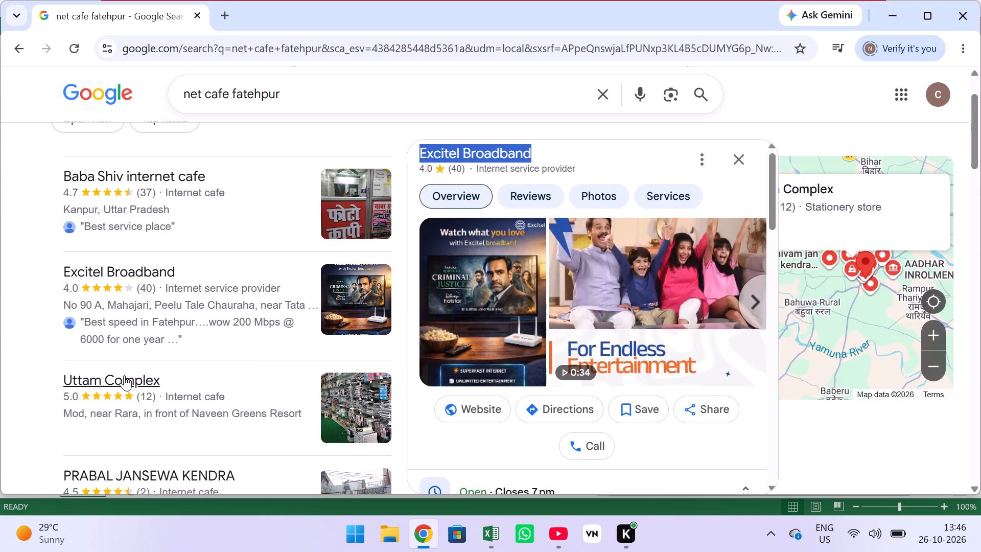
scroll(478, 362, down, 4)
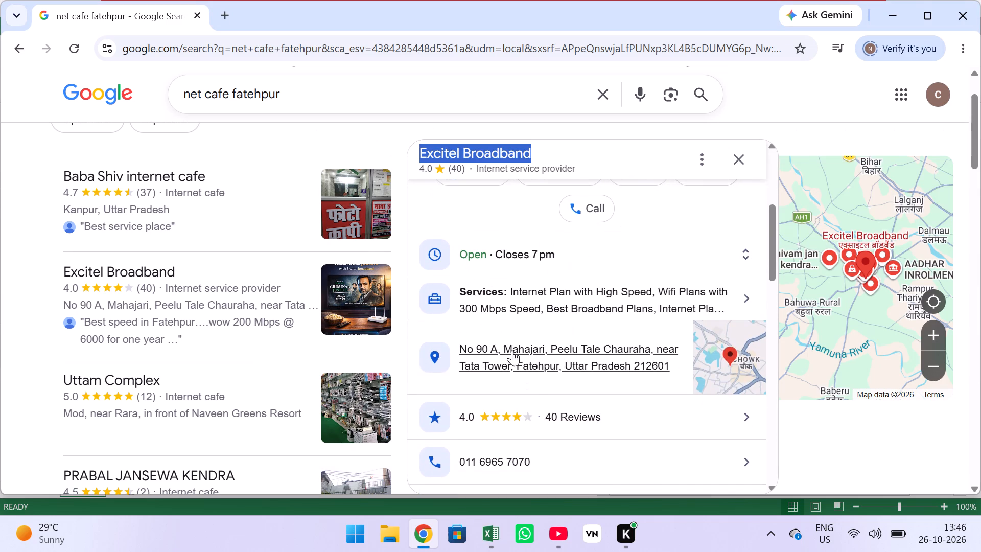
click(538, 350)
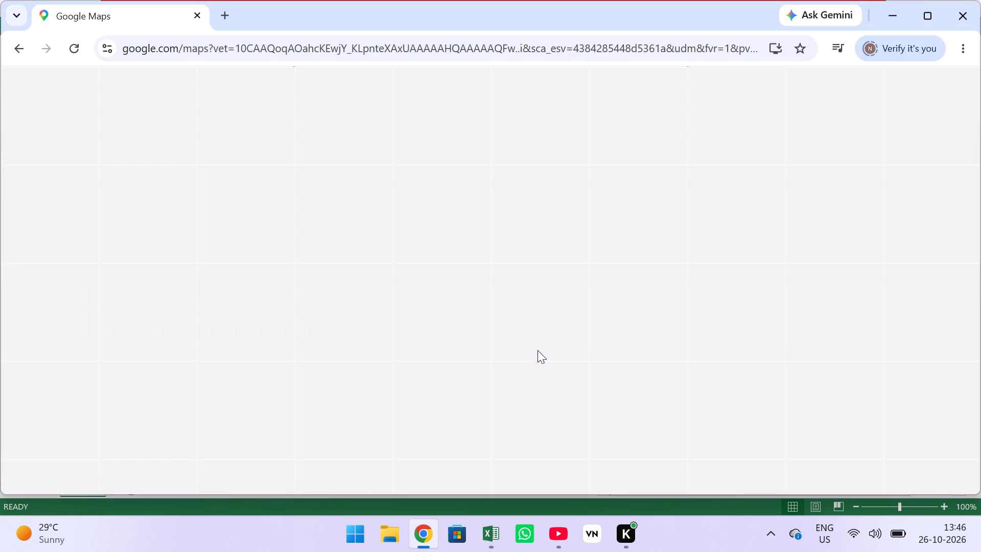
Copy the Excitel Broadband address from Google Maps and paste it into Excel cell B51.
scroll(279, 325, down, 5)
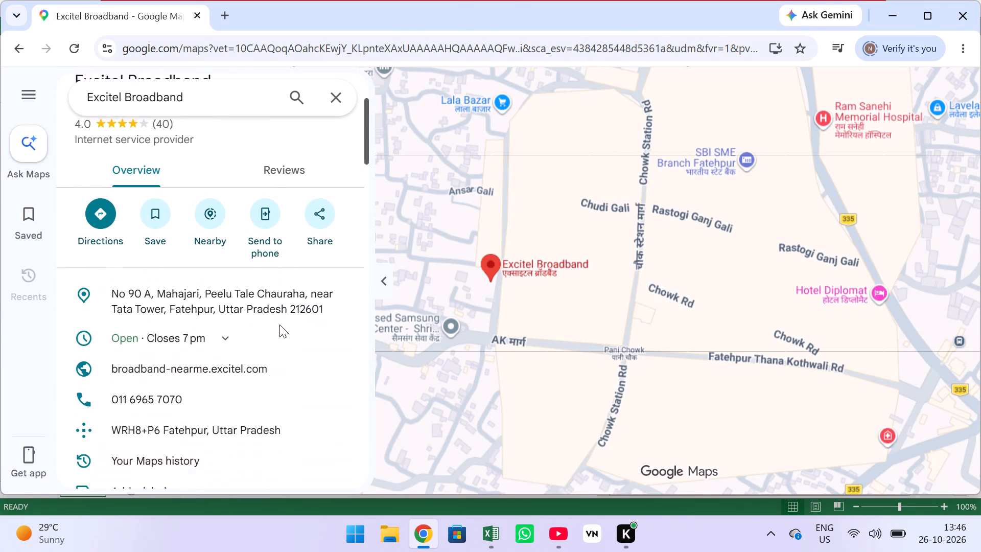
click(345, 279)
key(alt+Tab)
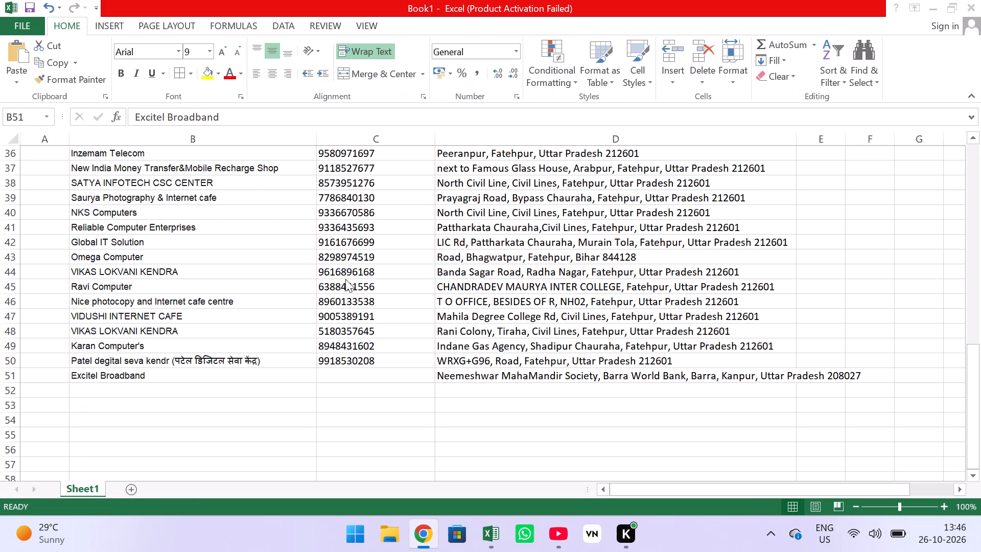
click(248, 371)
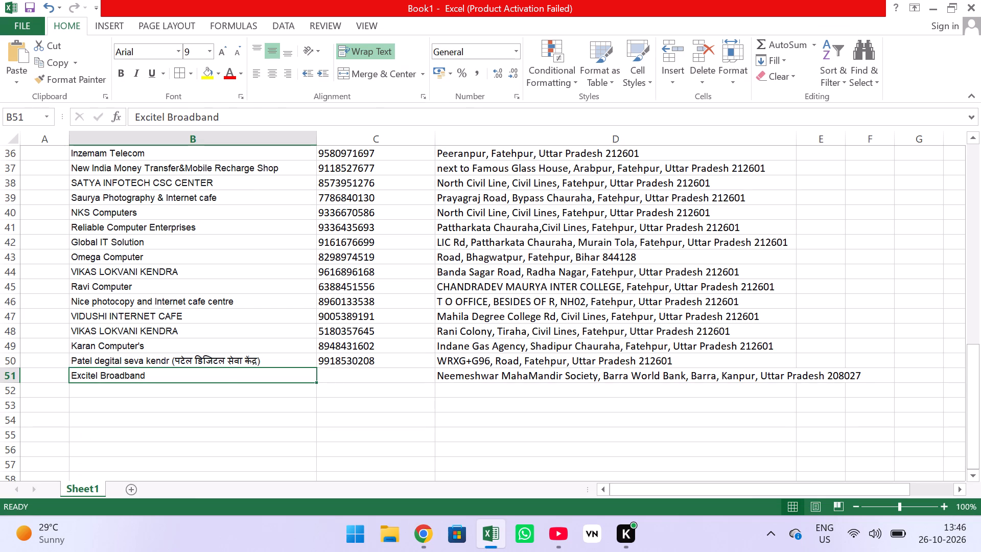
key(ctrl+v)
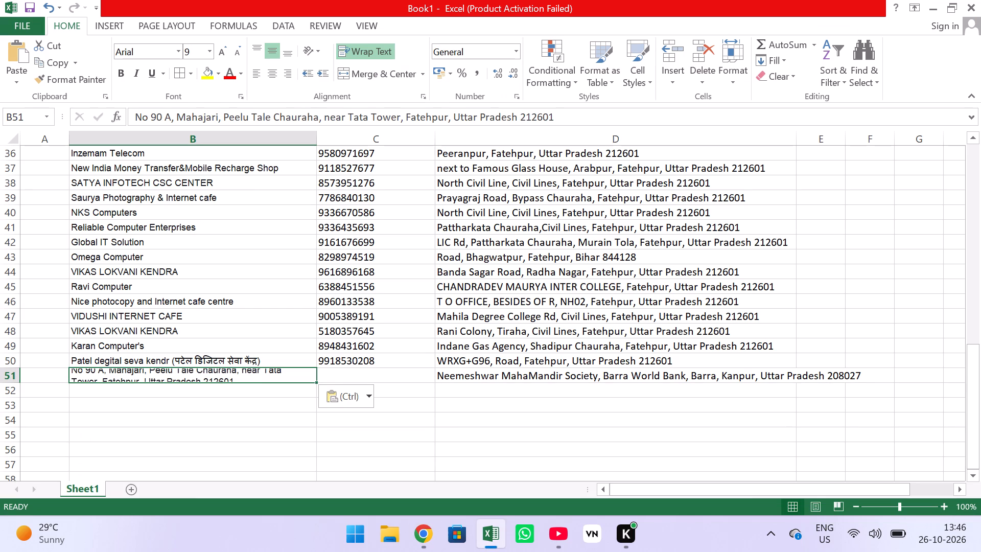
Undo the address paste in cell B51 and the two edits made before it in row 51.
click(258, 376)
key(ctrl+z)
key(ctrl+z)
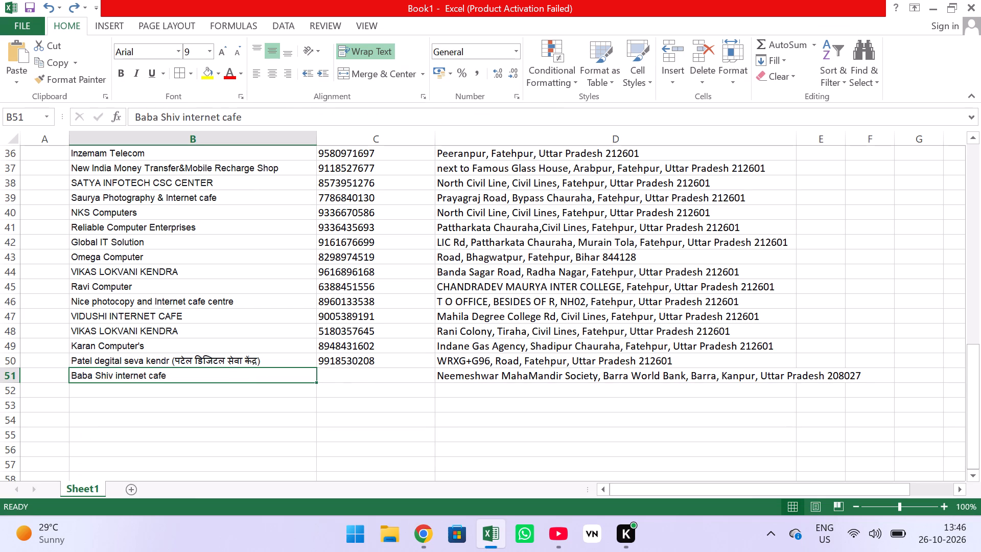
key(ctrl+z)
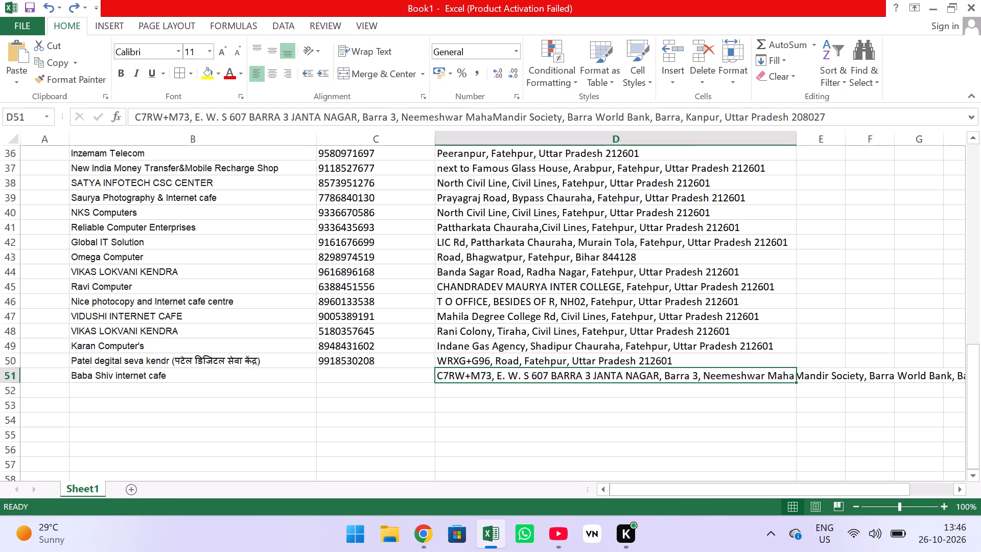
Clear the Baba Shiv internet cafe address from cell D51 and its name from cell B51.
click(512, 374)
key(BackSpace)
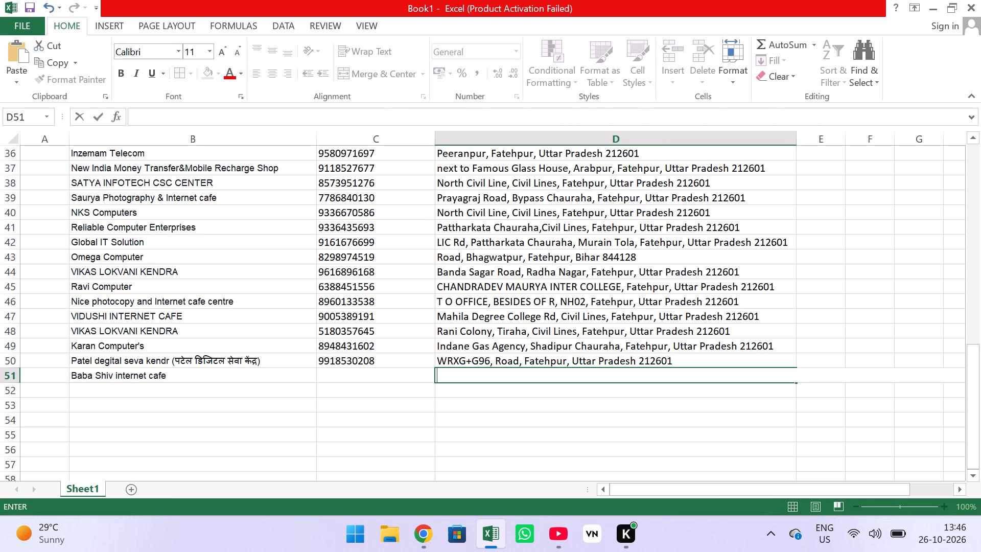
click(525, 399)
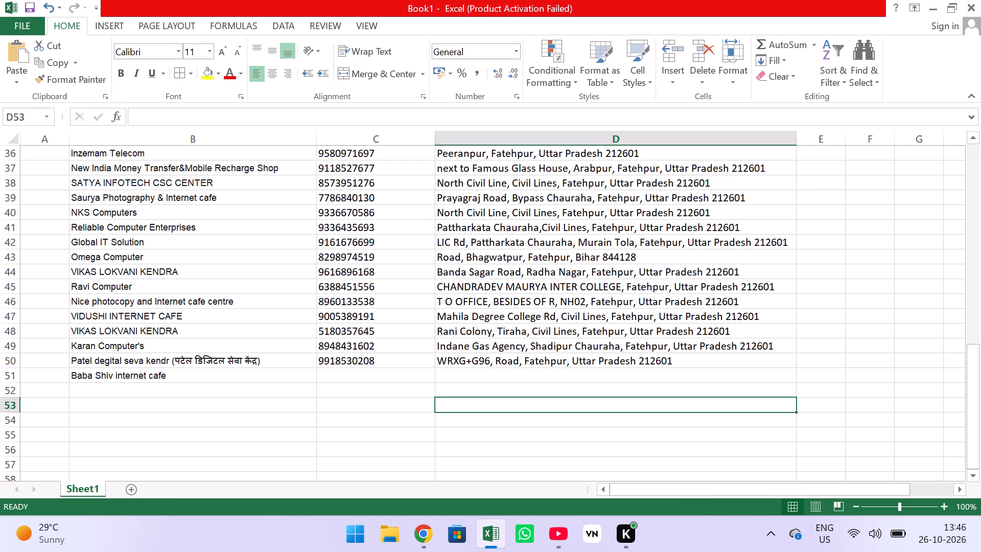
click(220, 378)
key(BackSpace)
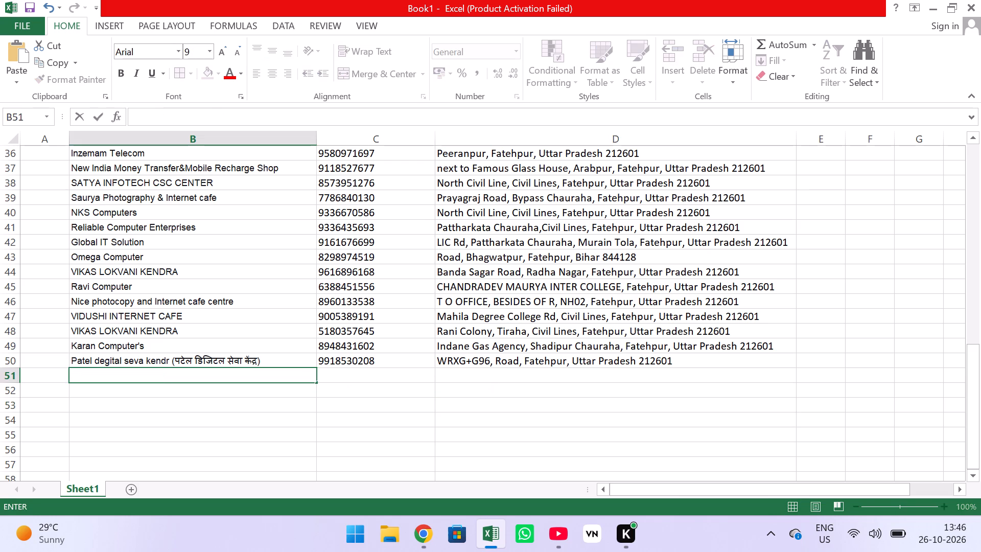
Copy the Excitel Broadband address from Google Maps in Chrome into Excel cell D51.
key(alt+Tab)
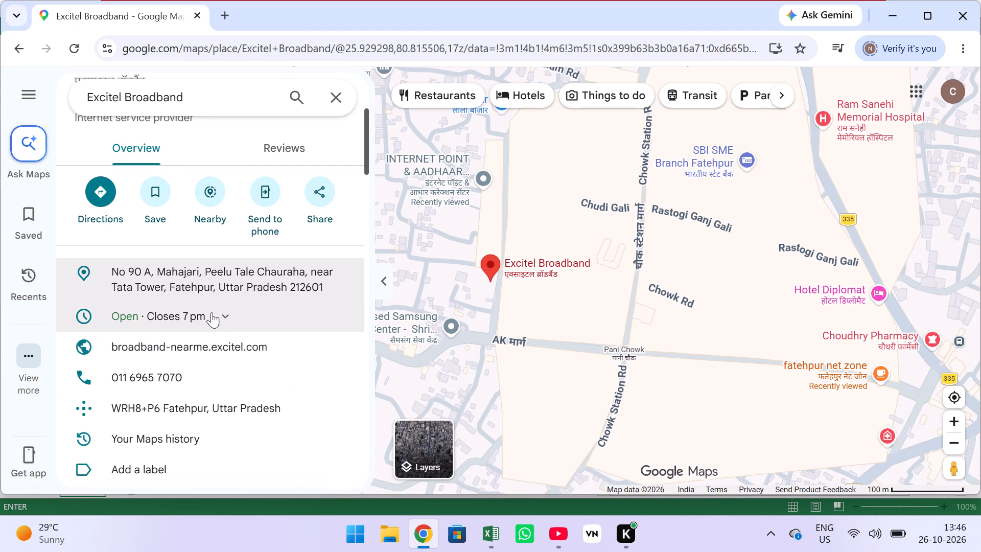
scroll(212, 312, up, 3)
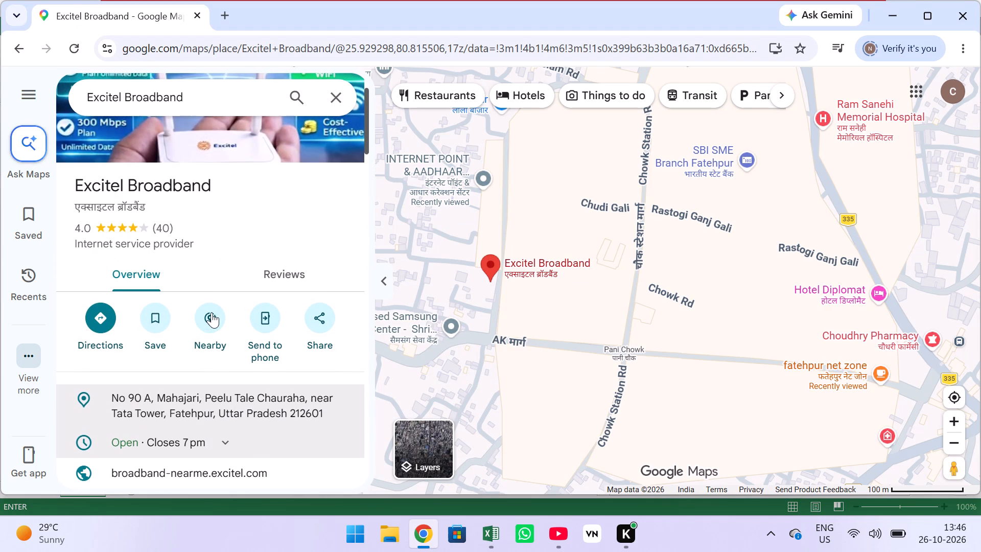
scroll(212, 312, down, 2)
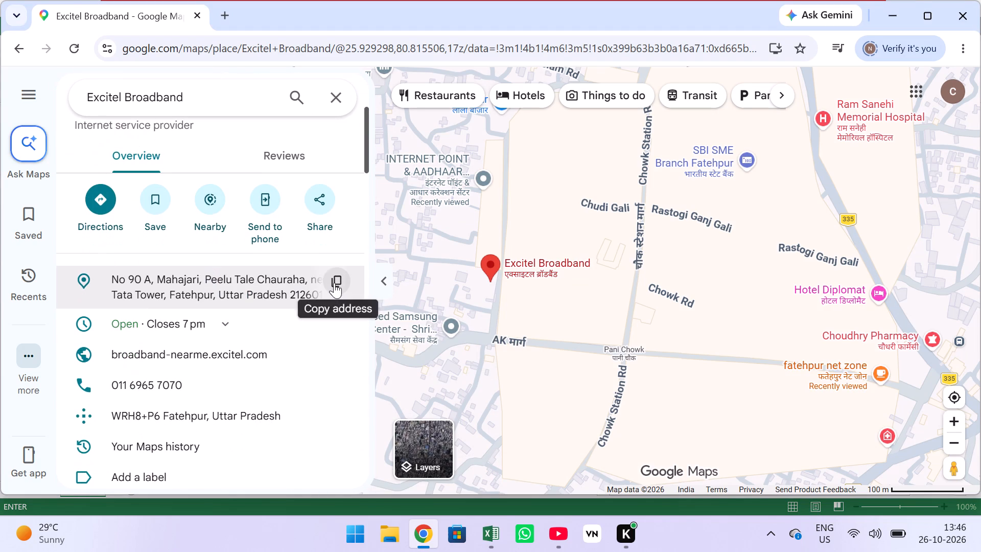
click(334, 283)
key(alt+Tab)
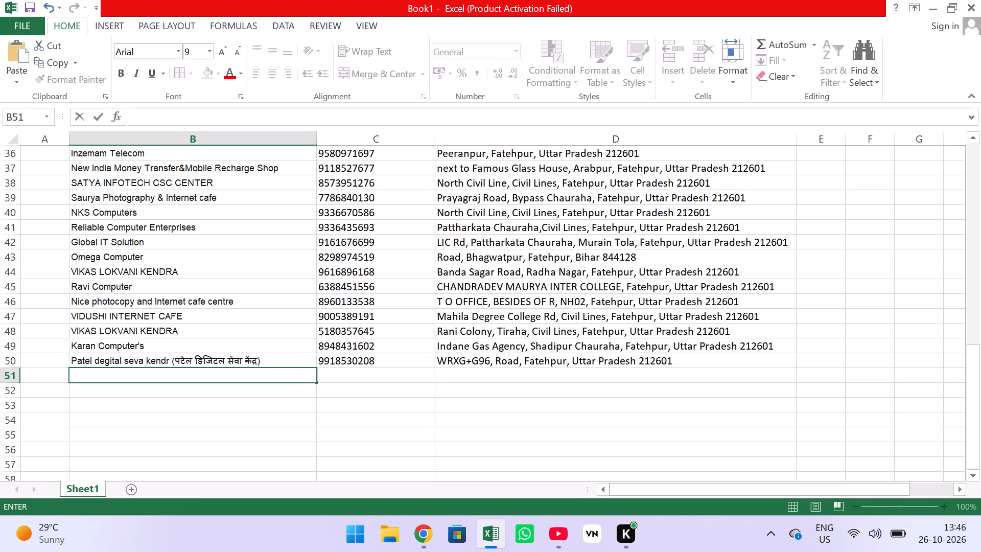
click(515, 375)
key(ctrl+v)
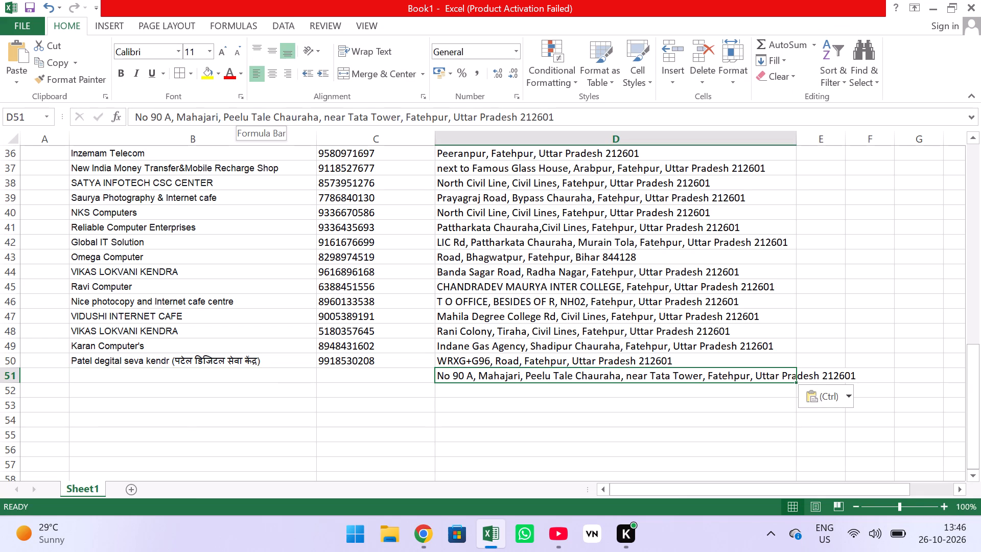
click(251, 114)
drag(251, 114, 134, 117)
key(BackSpace)
Copy the Excitel Broadband phone number from Google Maps in Chrome into Excel cell C51.
key(alt+Tab)
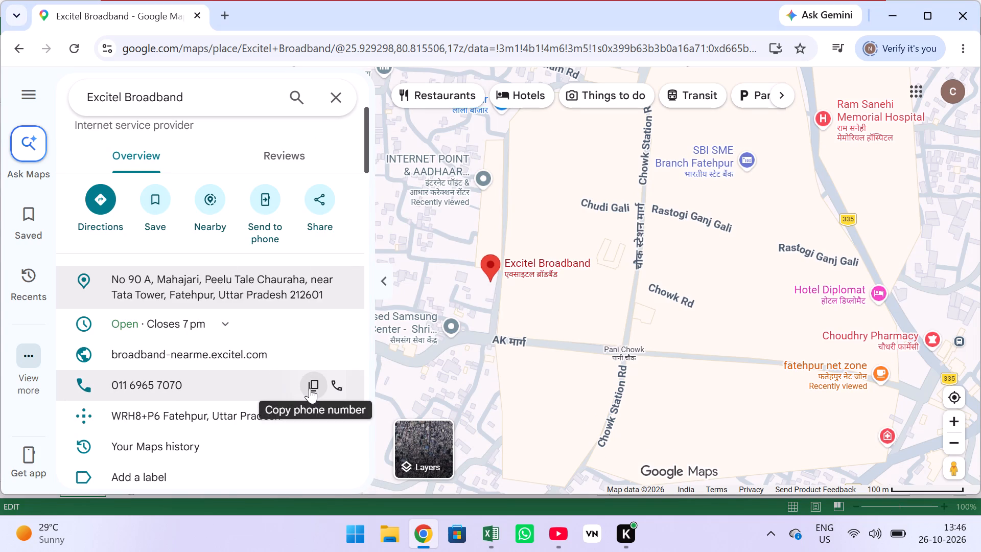
click(310, 388)
key(alt+Tab)
click(346, 377)
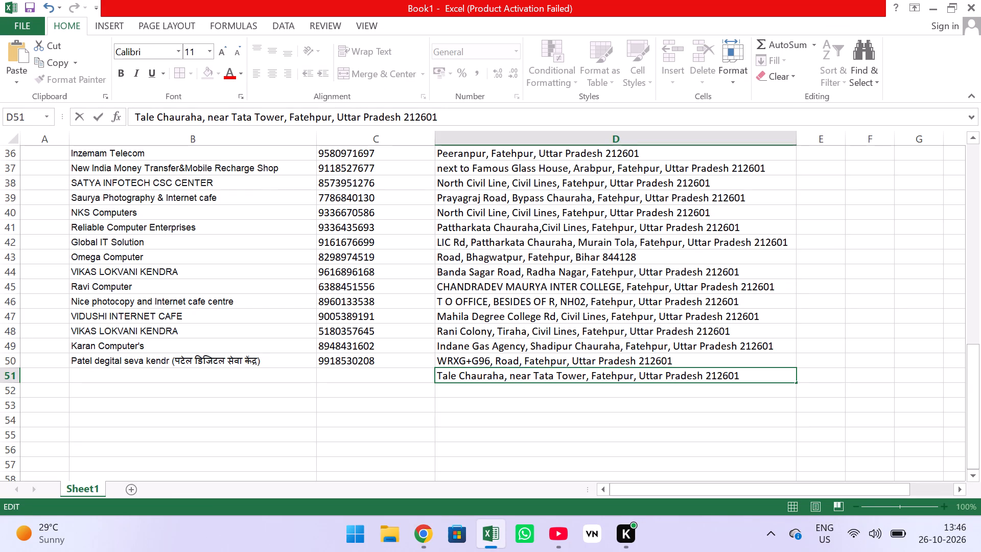
key(ctrl+v)
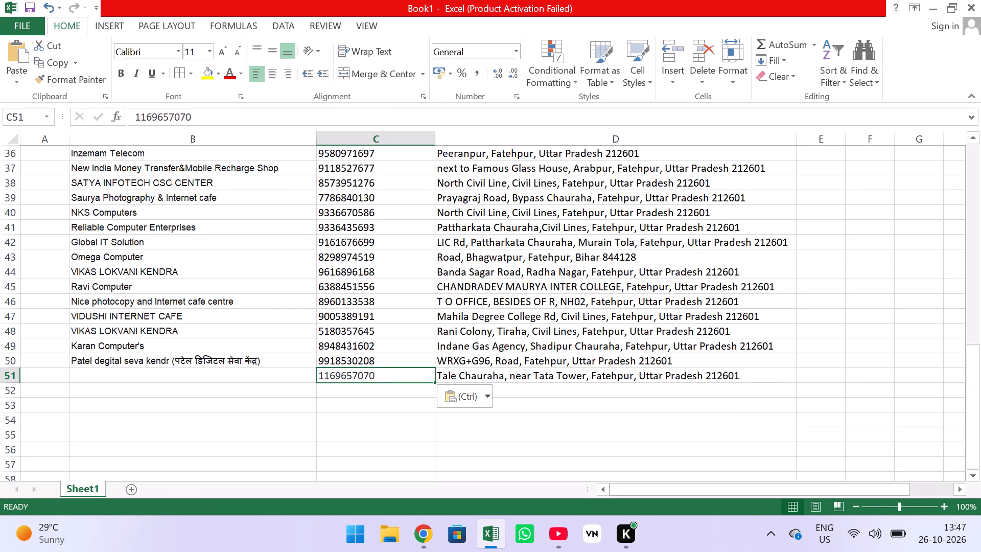
Return to the search results in Chrome and copy the name Excitel Broadband into Excel cell B51.
key(alt+Tab)
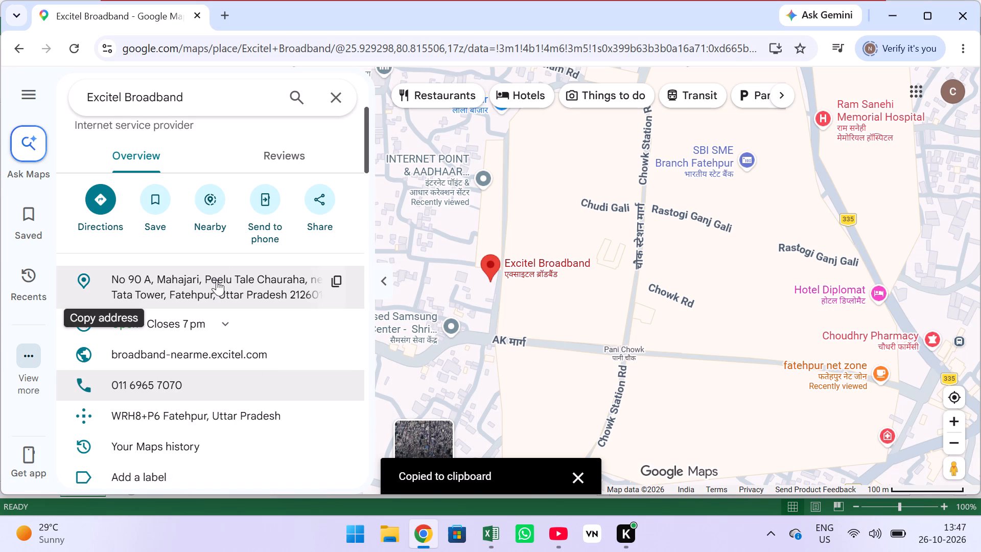
click(14, 54)
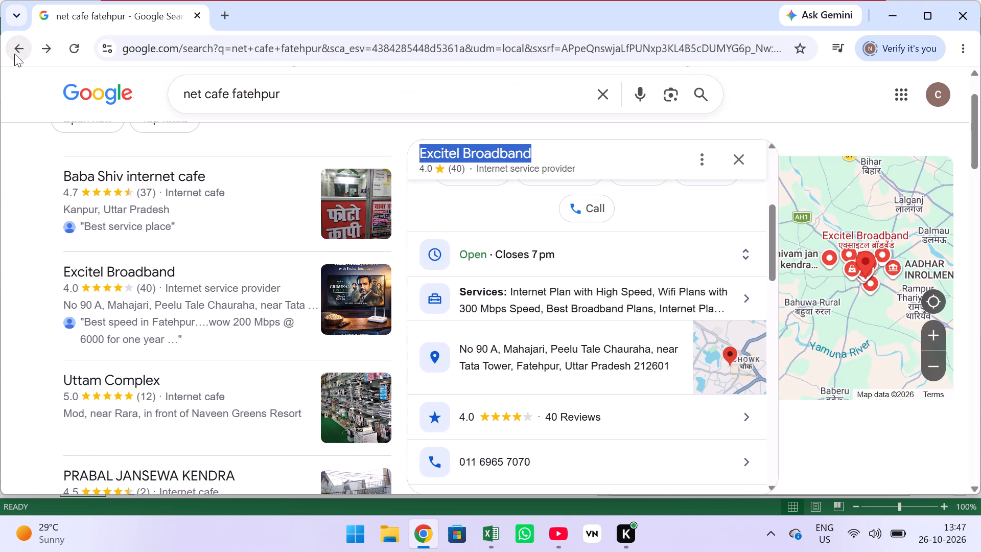
key(ctrl+c)
key(alt+Tab)
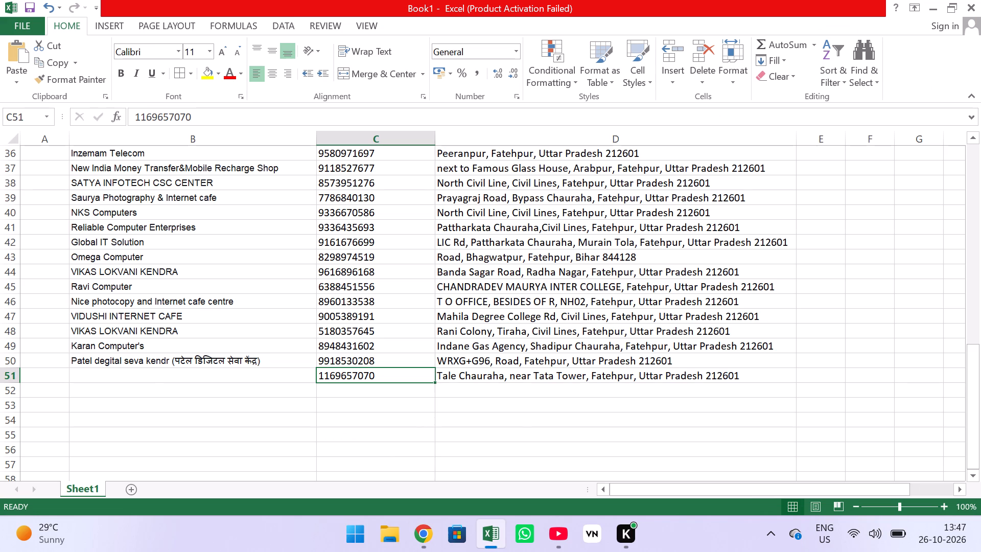
click(156, 371)
key(ctrl+v)
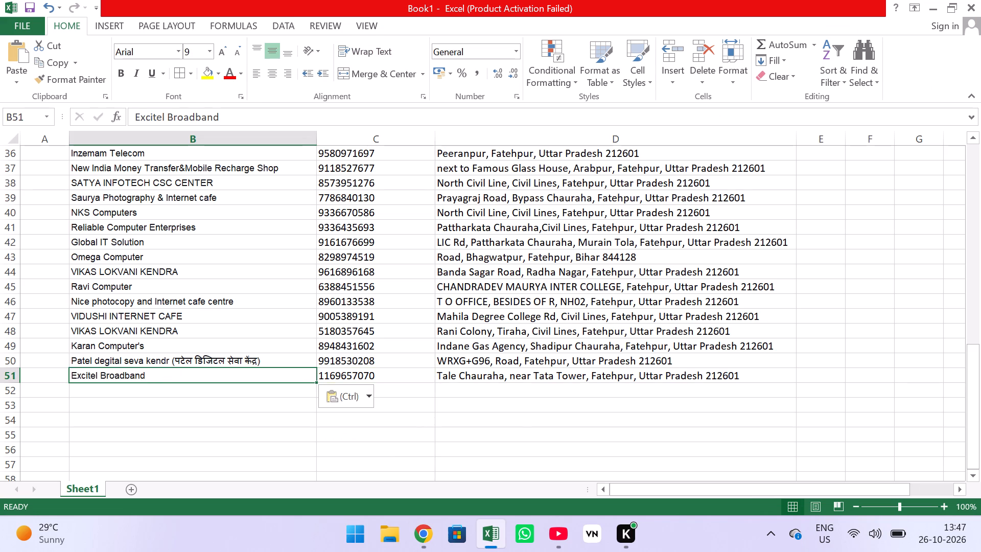
Examine the Uttam Complex and PRABAL JANSEWA KENDRA listings in Chrome for their contact details and addresses.
key(alt+Tab)
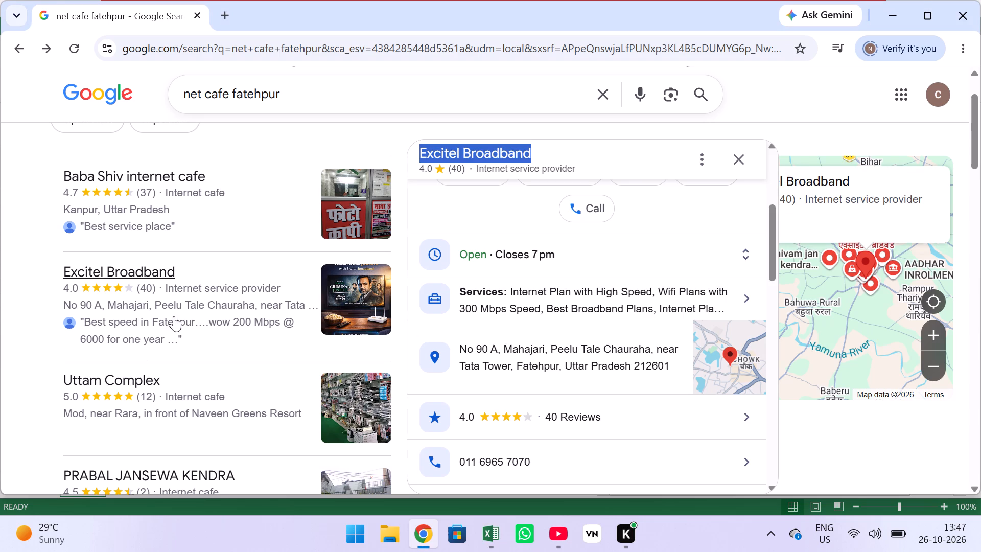
click(112, 393)
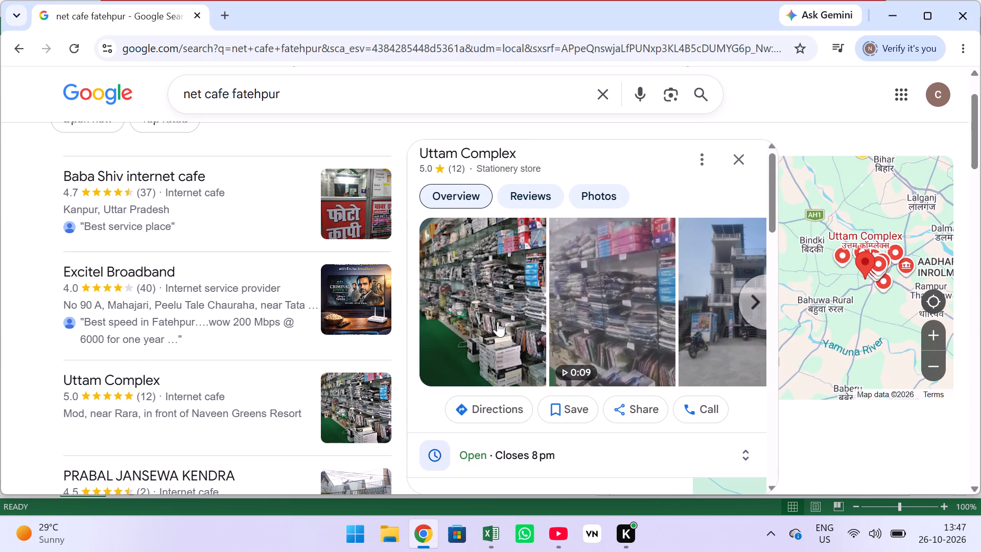
scroll(207, 424, down, 4)
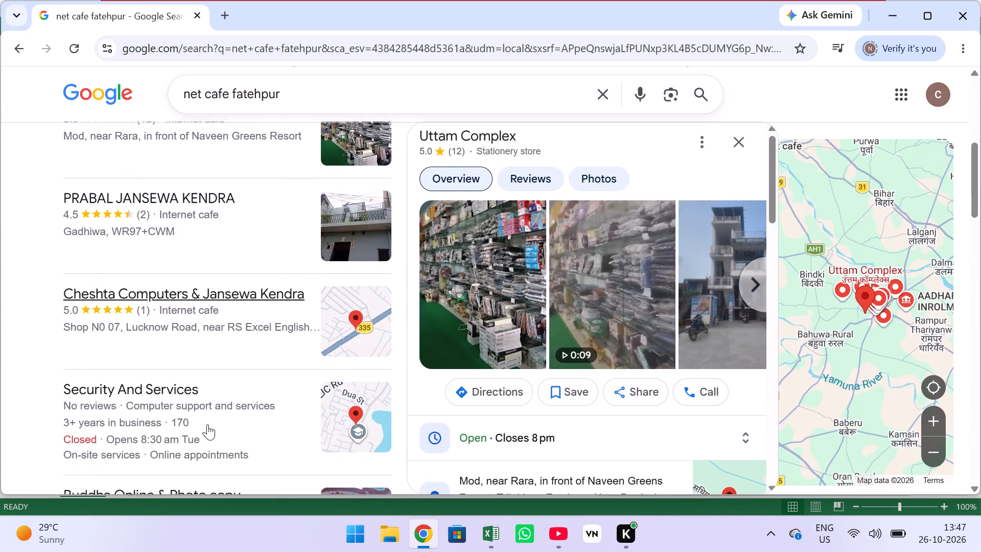
scroll(207, 424, down, 1)
click(157, 139)
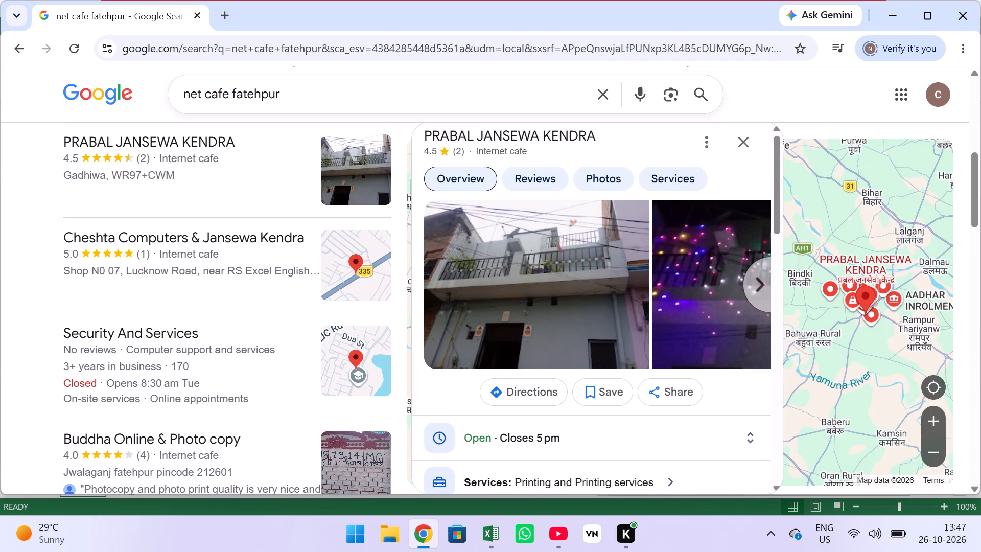
scroll(598, 223, down, 3)
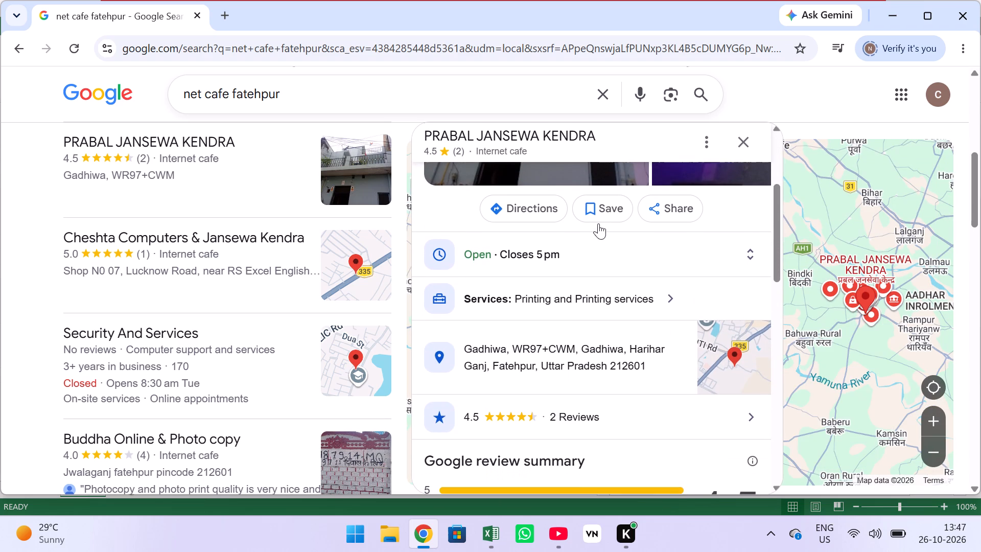
scroll(598, 223, down, 1)
Open the Cheshta Computers & Jansewa Kendra listing in Chrome and copy its name into Excel cell B52.
click(206, 254)
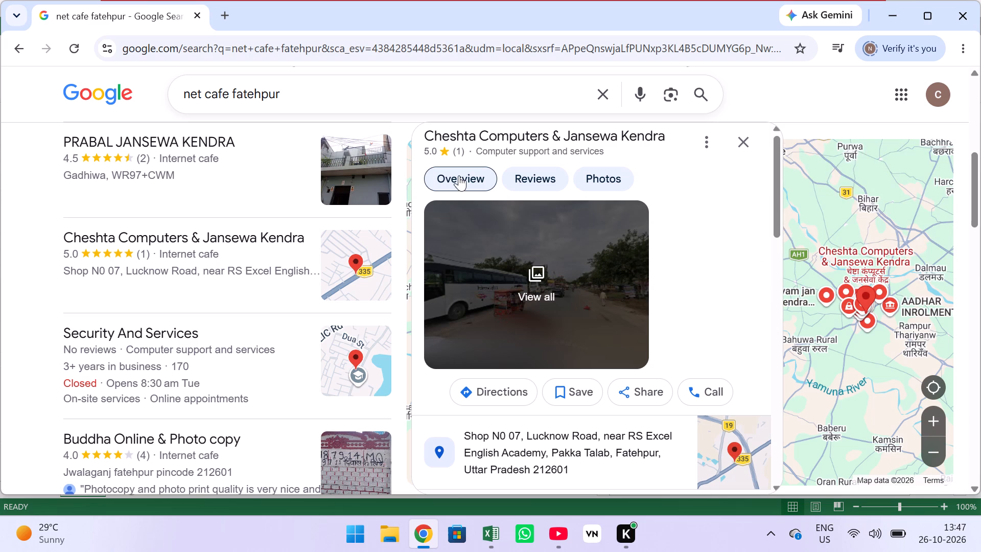
scroll(547, 296, down, 1)
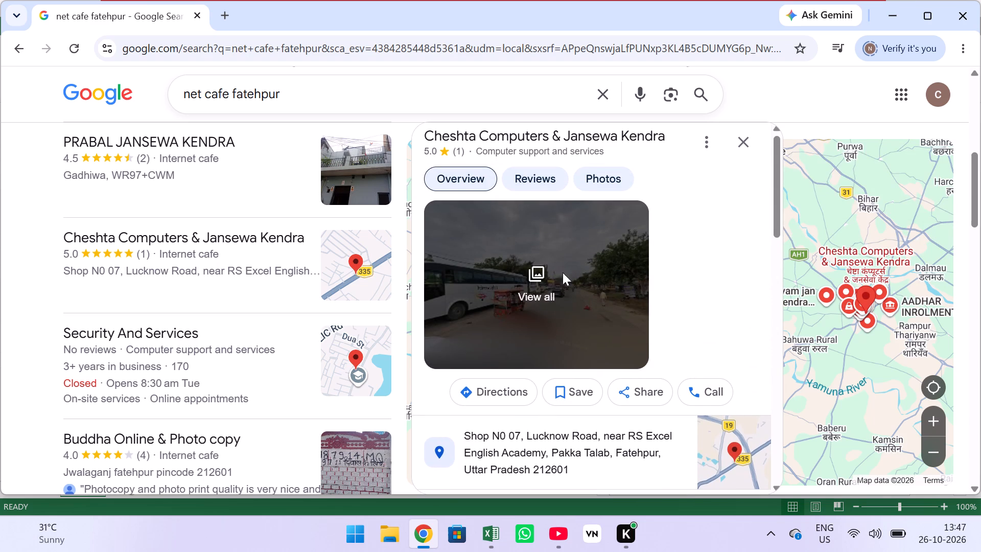
drag(671, 127, 583, 134)
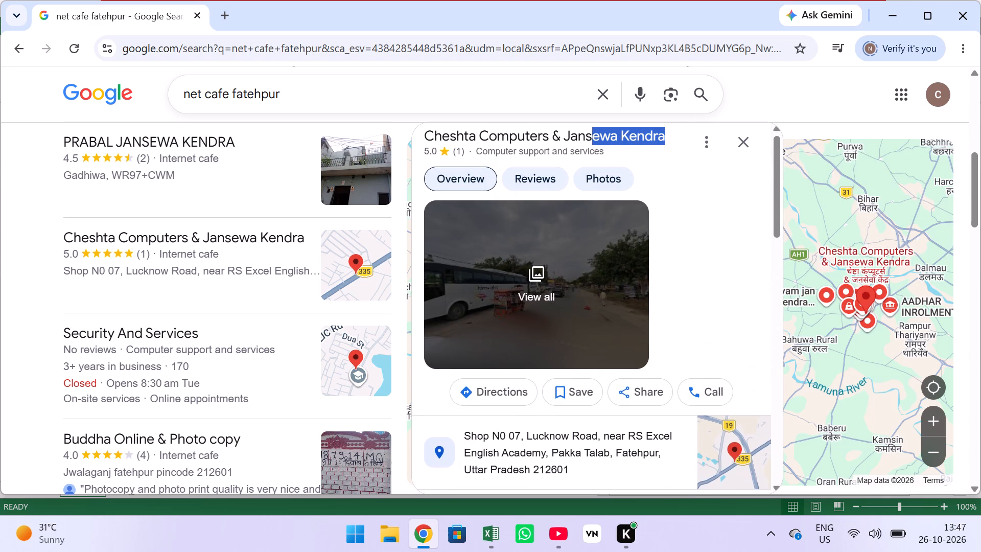
drag(583, 134, 429, 140)
key(ctrl+c)
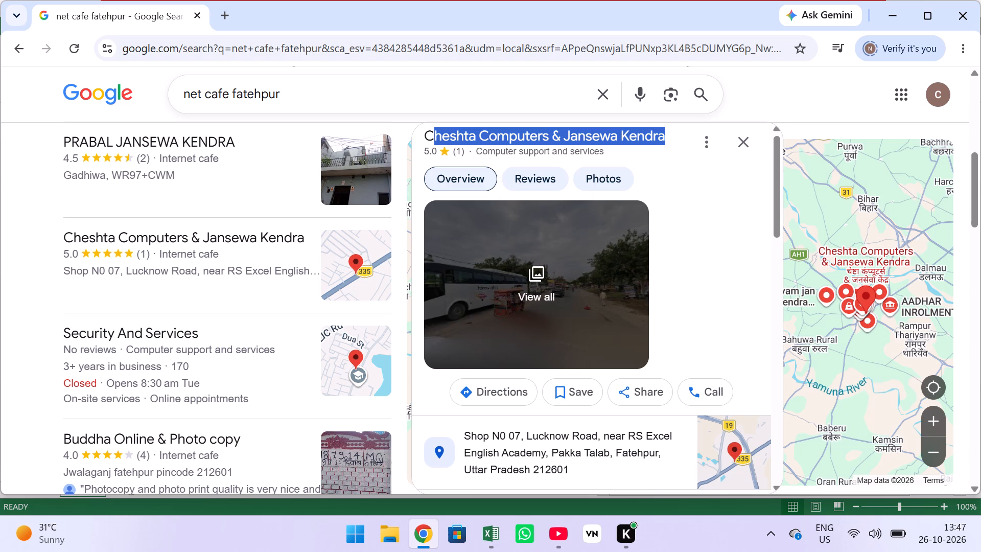
key(alt+Tab)
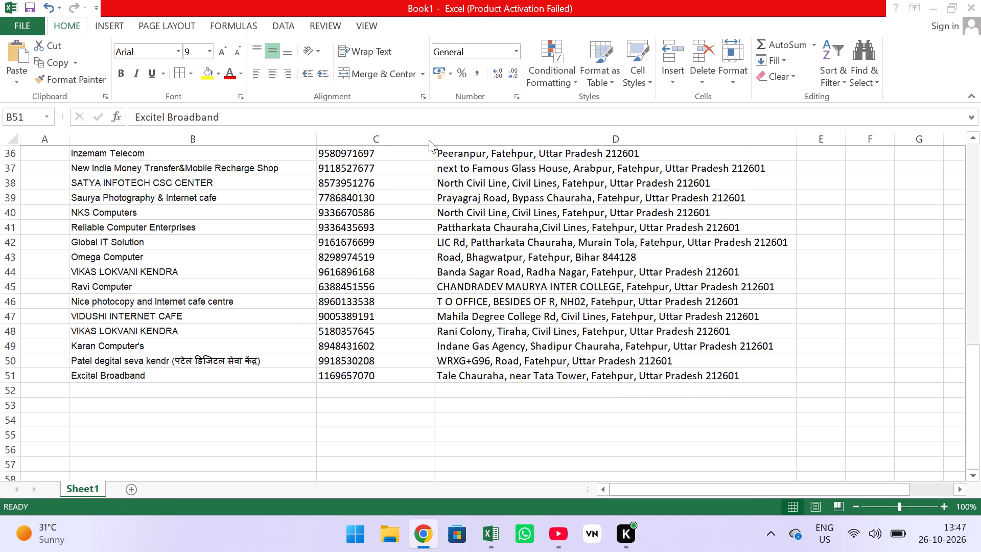
click(127, 390)
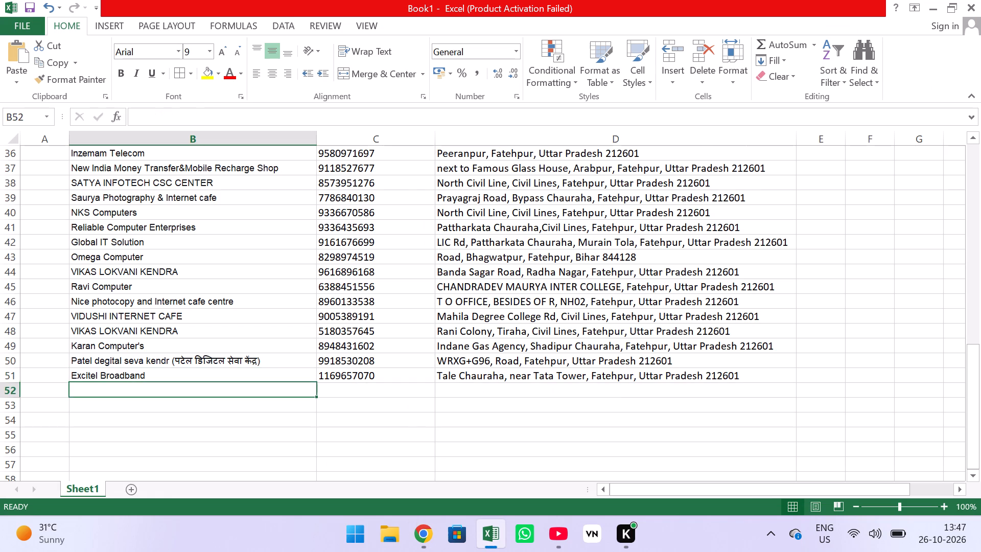
key(ctrl+v)
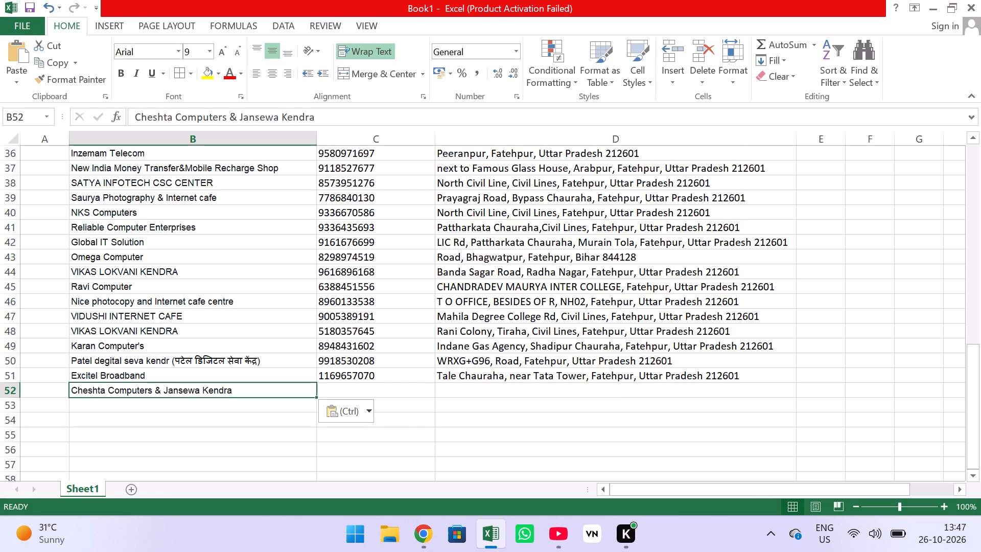
Open the Cheshta Computers & Jansewa Kendra listing in Google Maps in Chrome and copy its address into Excel cell D52.
key(alt+Tab)
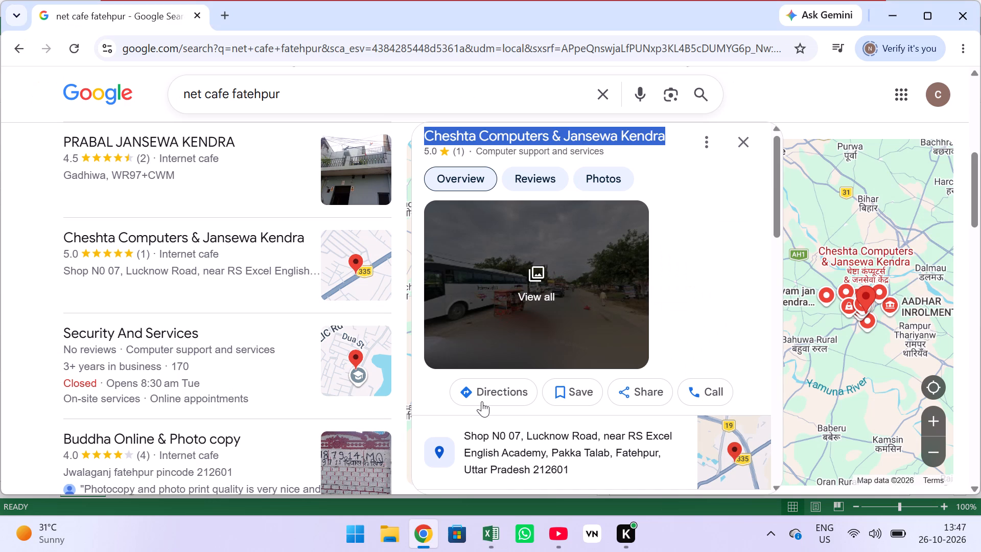
click(521, 439)
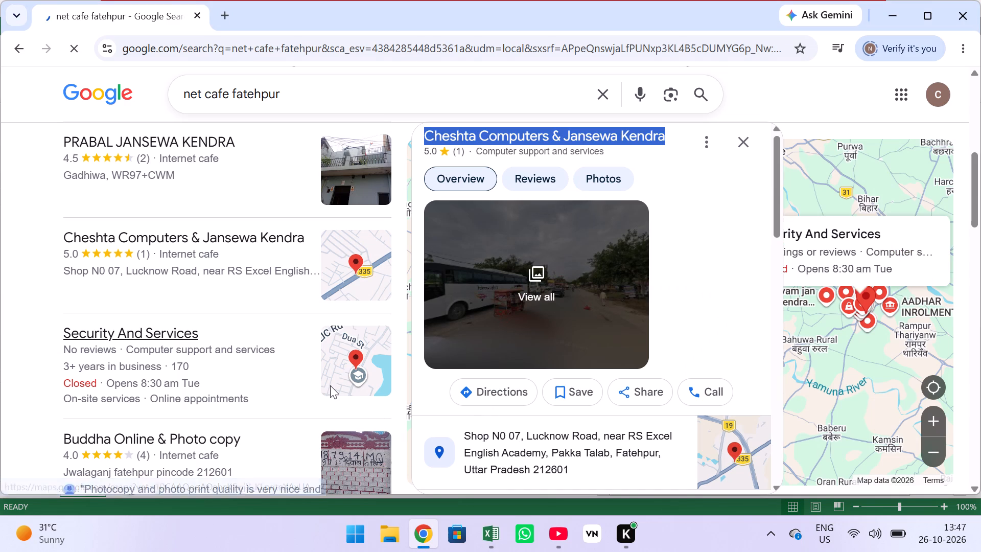
scroll(241, 311, down, 3)
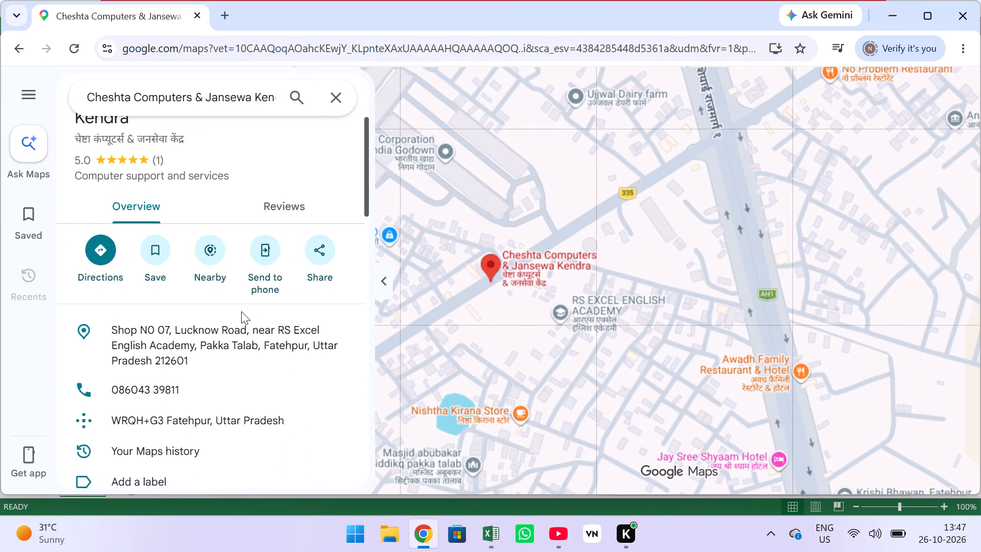
click(331, 338)
key(alt+Tab)
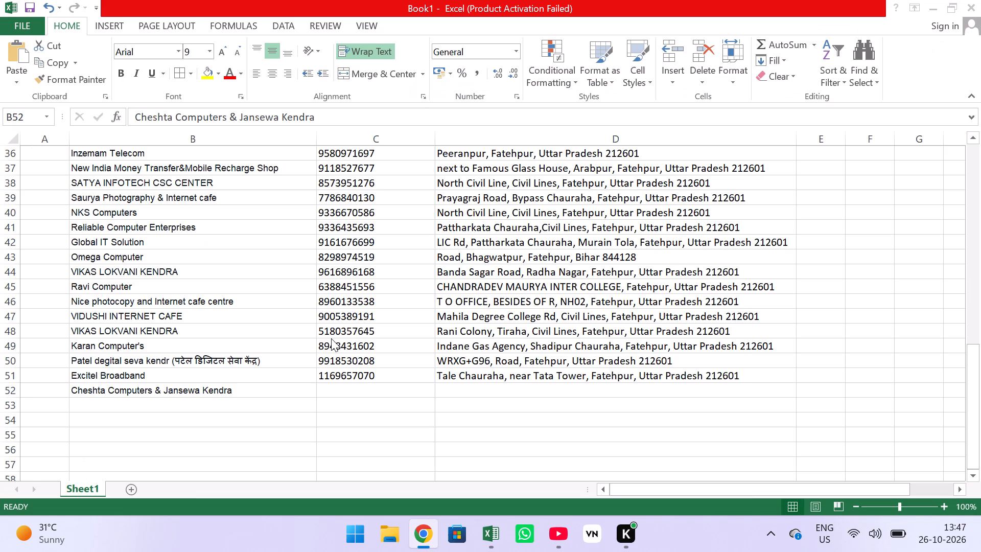
click(460, 391)
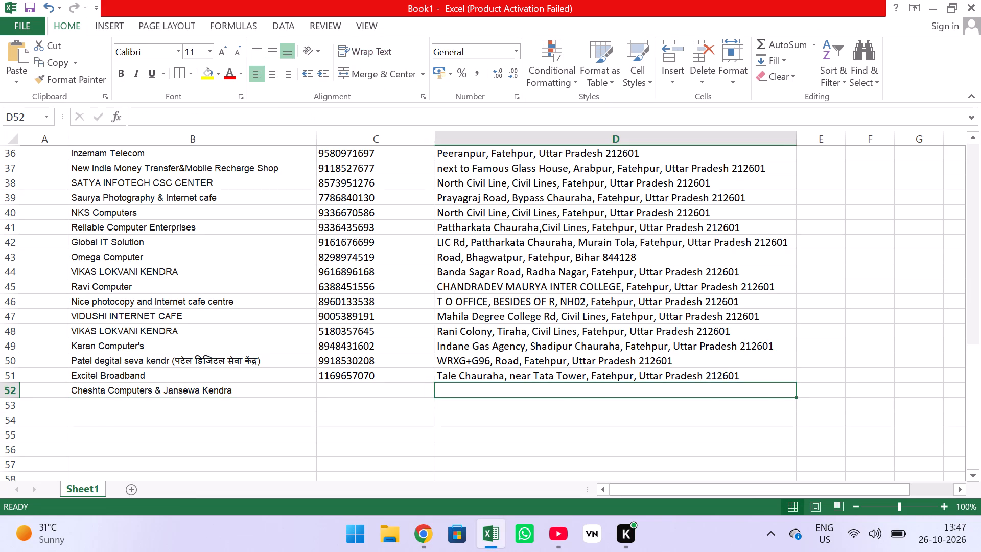
key(ctrl+v)
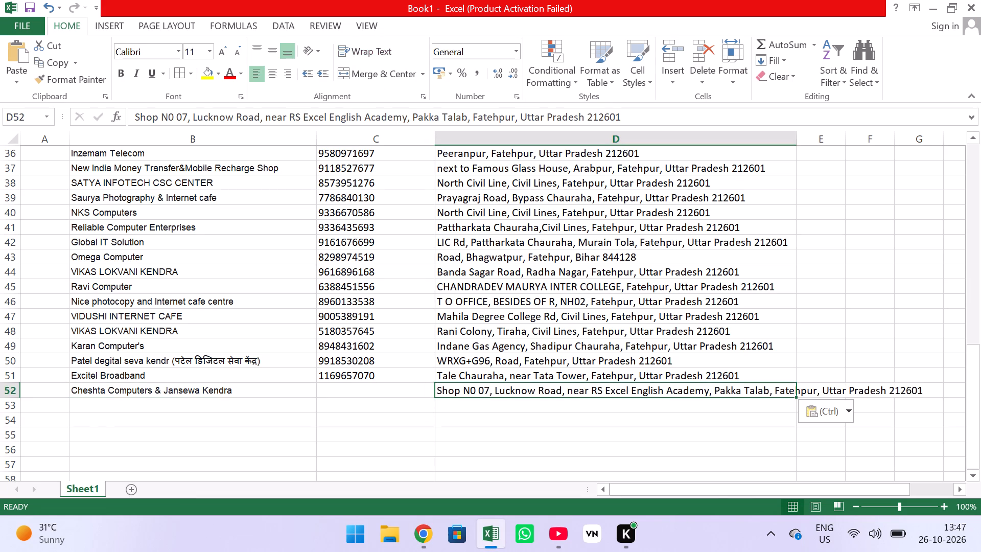
drag(267, 116, 139, 107)
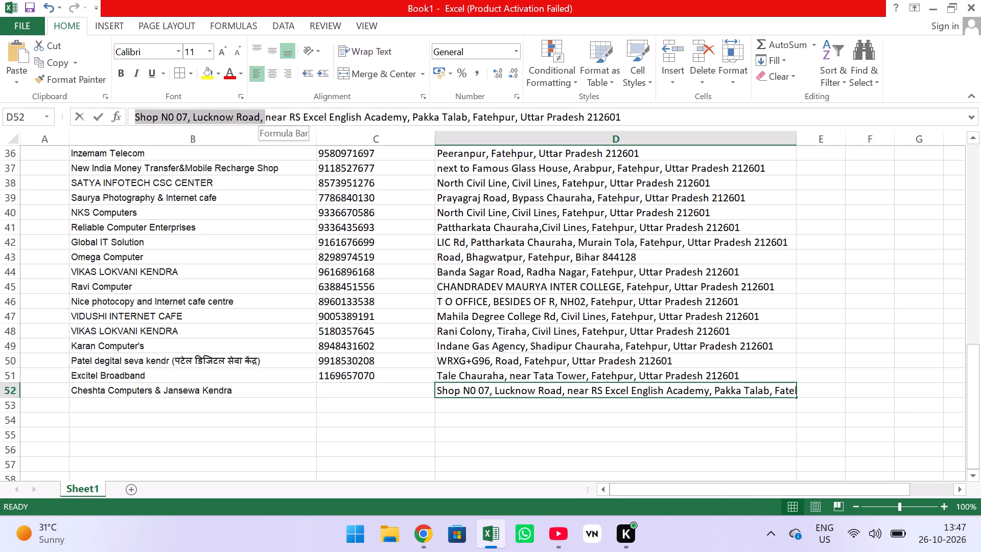
drag(139, 107, 123, 110)
key(BackSpace)
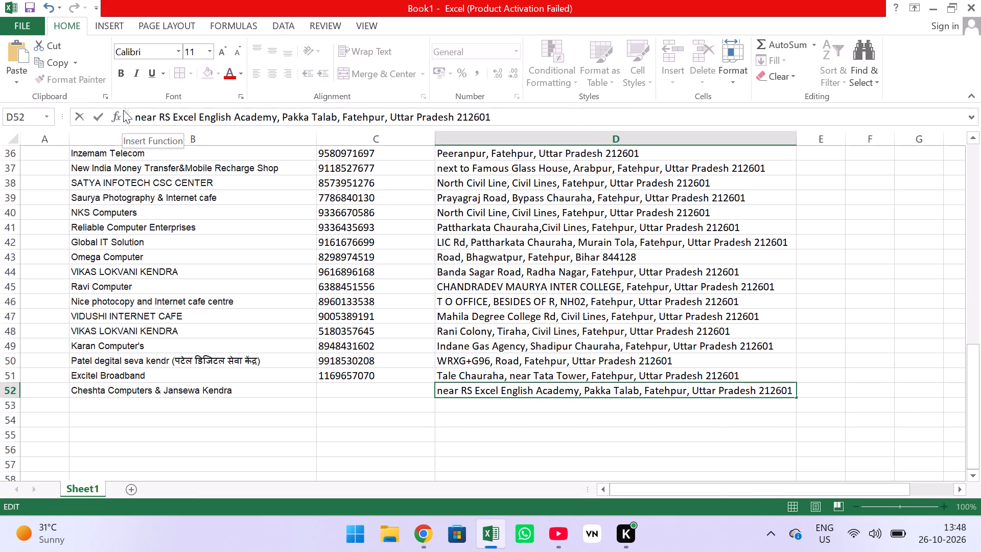
Copy the Cheshta Computers & Jansewa Kendra phone number from Google Maps in Chrome into Excel cell C52.
key(alt+Tab)
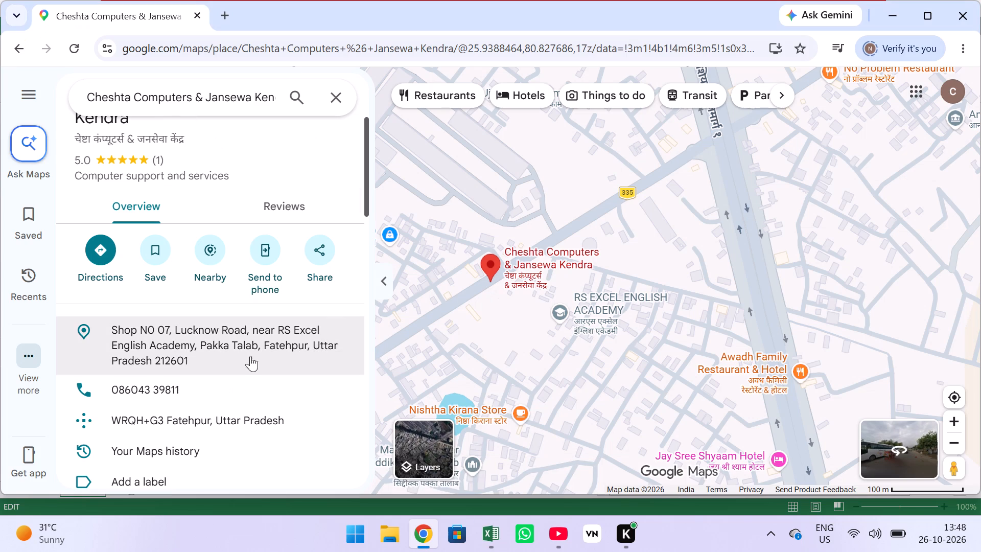
click(315, 390)
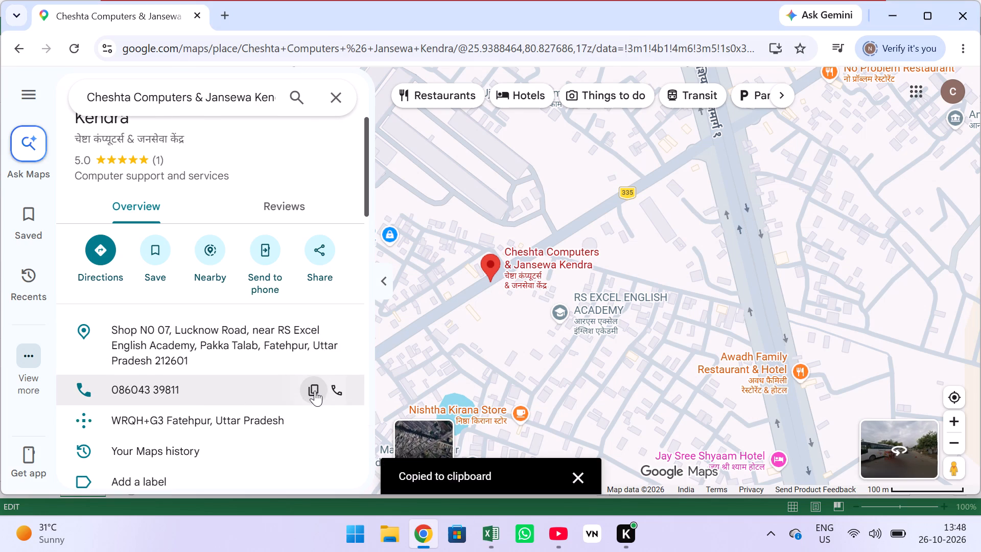
key(alt+Tab)
click(353, 383)
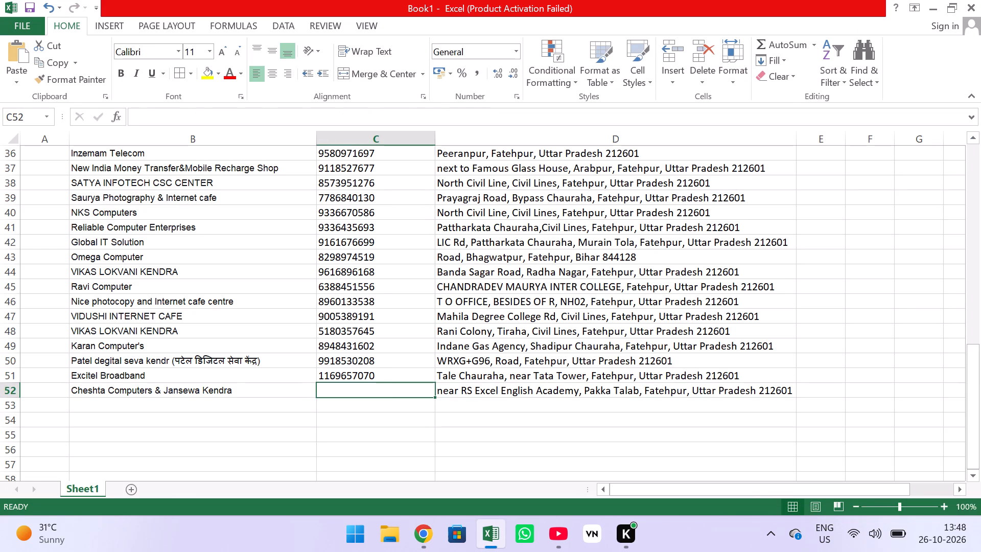
key(ctrl+v)
Return to the search results in Chrome, open the Buddha Online & Photo copy listing and copy its name into Excel cell B53.
key(alt+Tab)
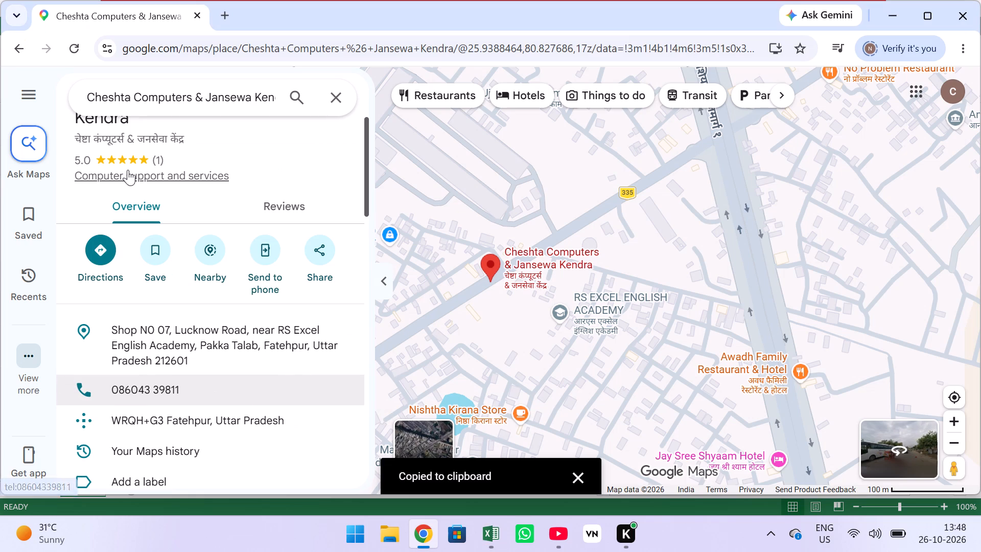
click(19, 53)
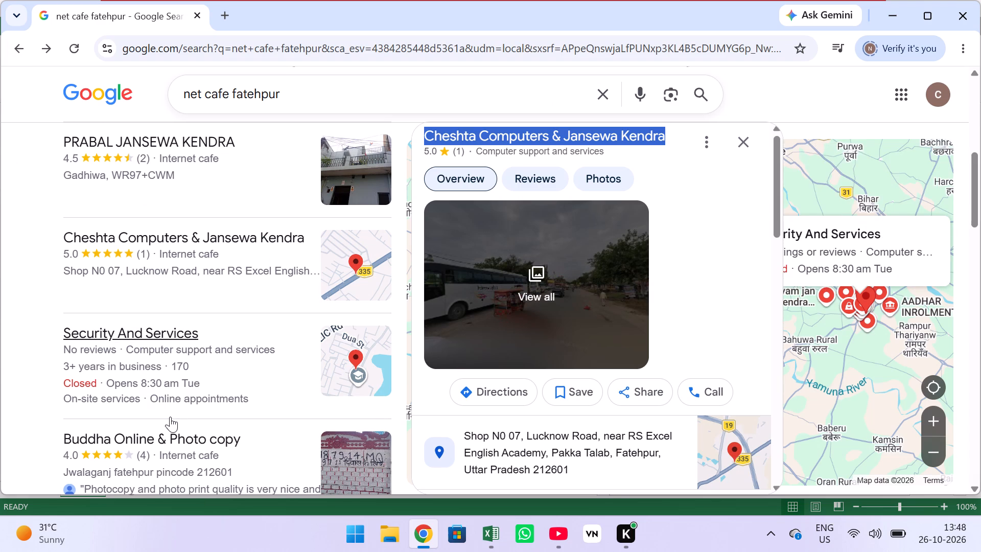
click(161, 442)
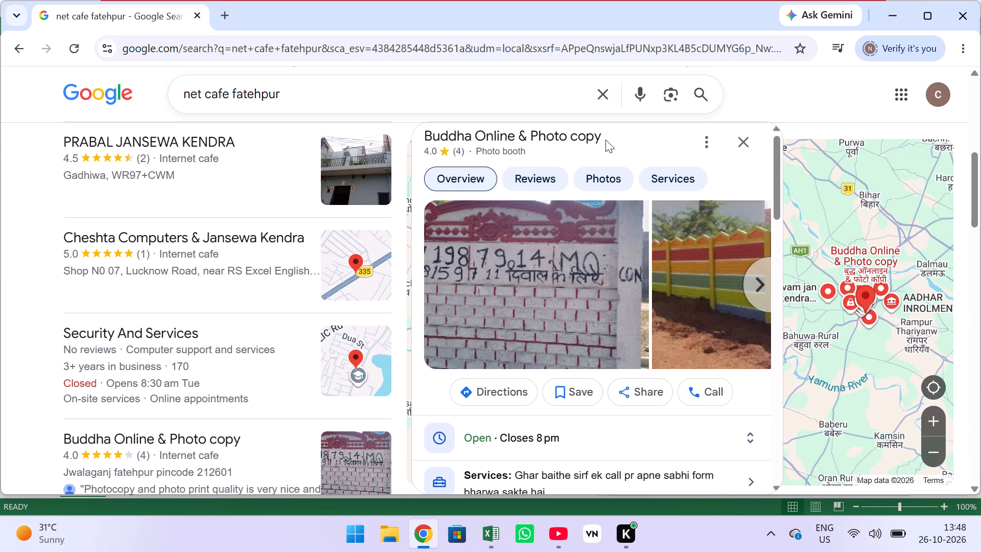
drag(599, 134, 434, 136)
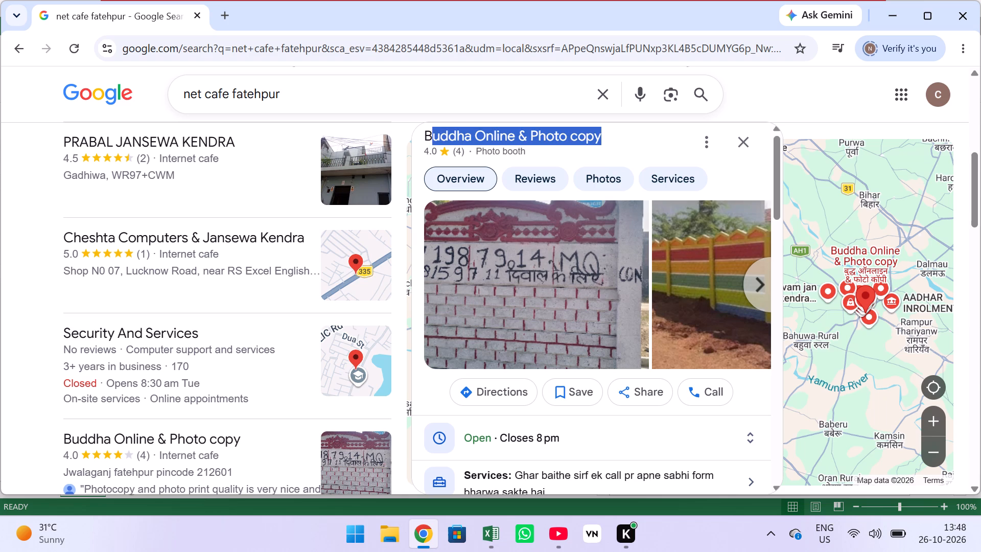
drag(434, 136, 425, 136)
key(ctrl+c)
key(alt+Tab)
click(158, 409)
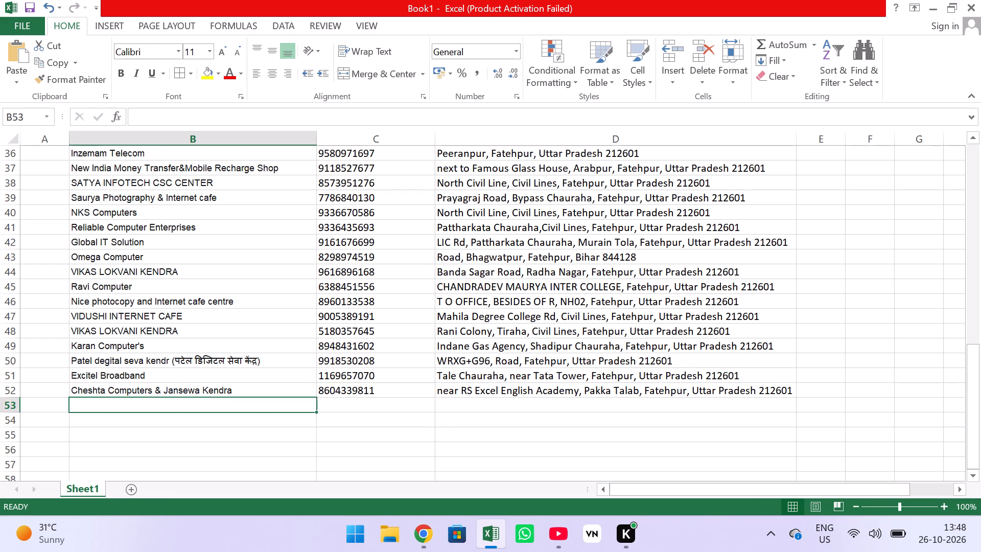
key(ctrl+c)
key(ctrl+v)
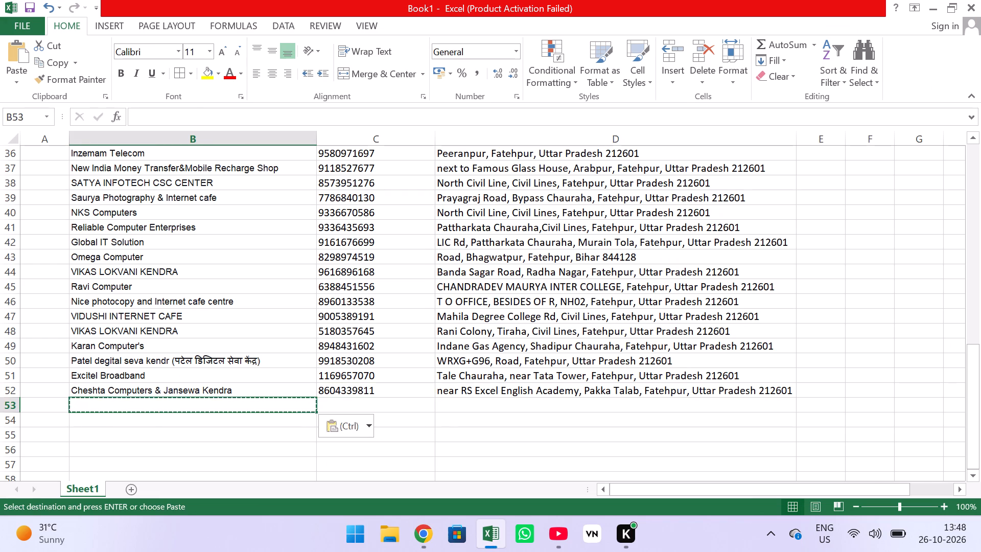
key(alt+Tab)
key(ctrl+c)
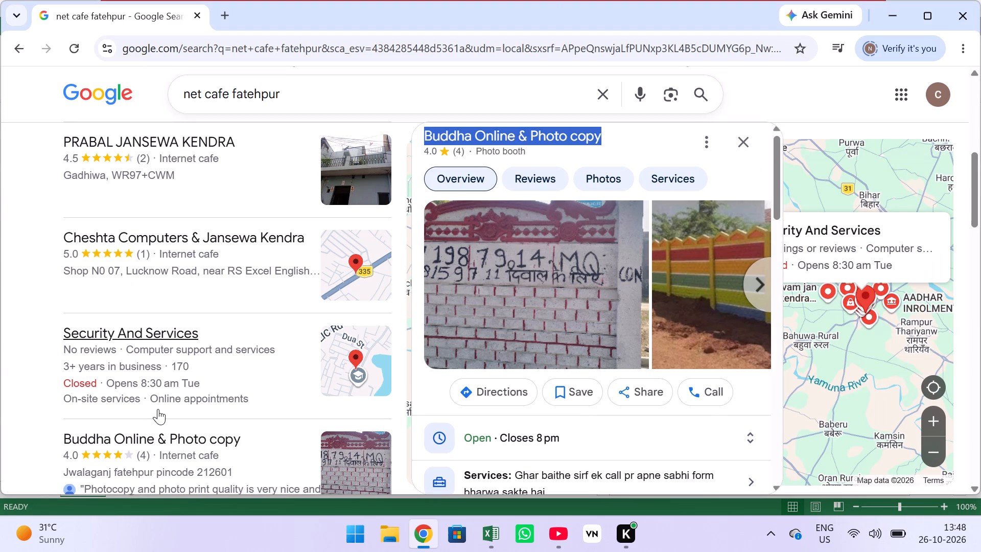
key(alt+Tab)
key(ctrl+v)
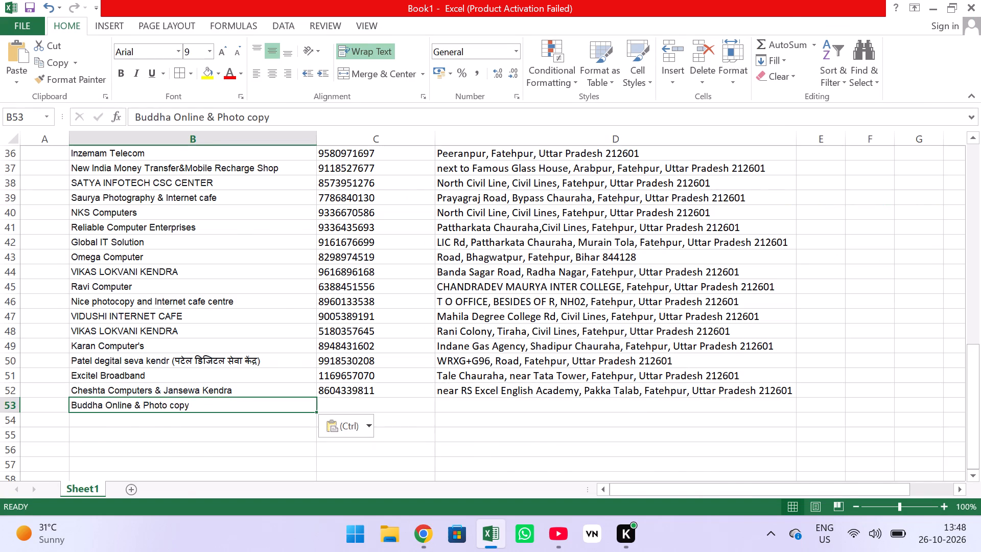
Open the Buddha Online & Photo copy listing in Google Maps in Chrome and copy its address into Excel cell D53.
key(alt+Tab)
scroll(515, 366, down, 2)
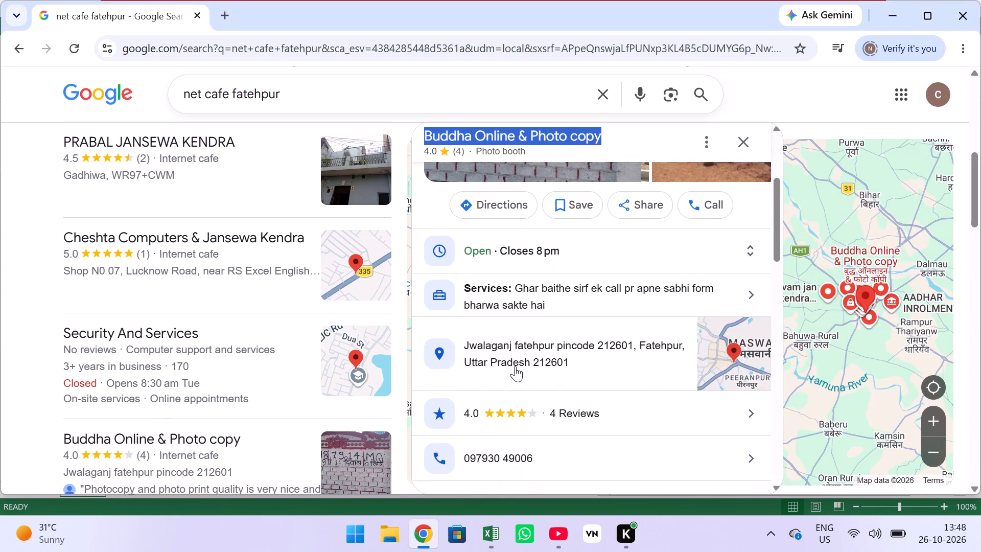
scroll(515, 366, down, 1)
click(531, 350)
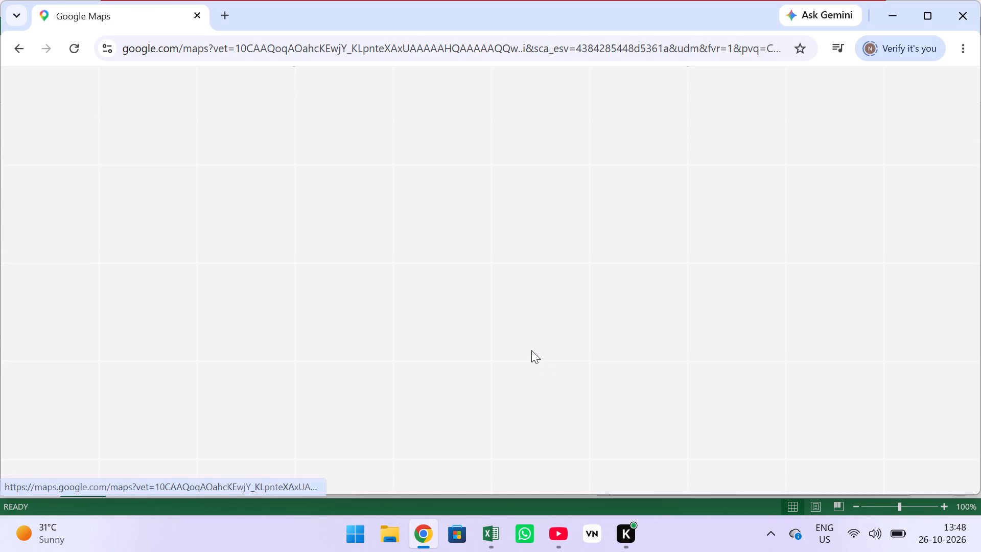
scroll(230, 354, down, 4)
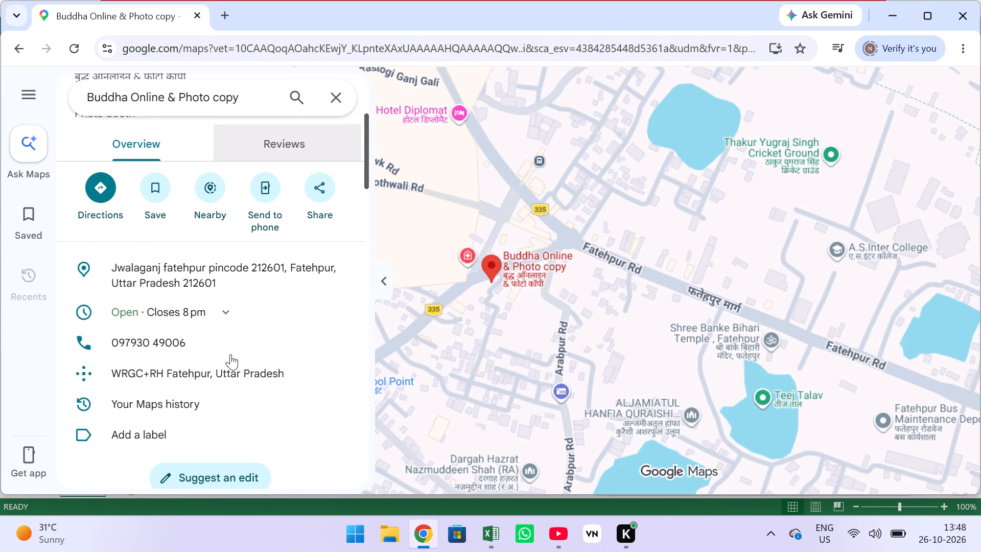
click(338, 265)
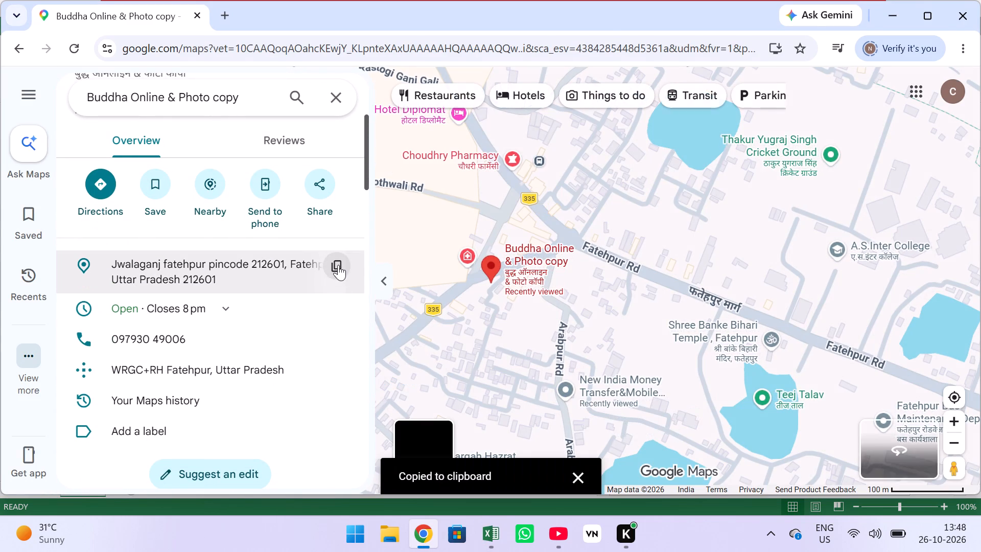
key(alt+Tab)
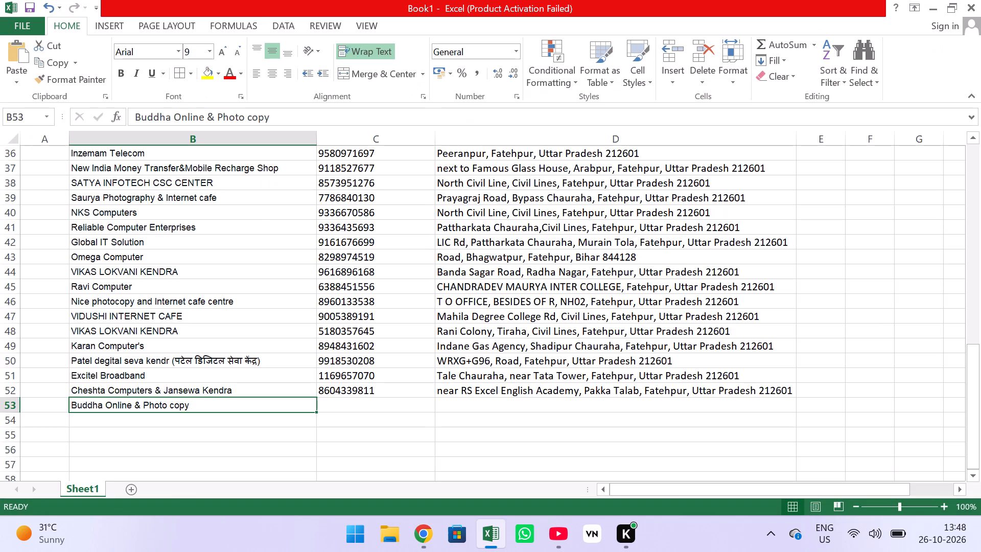
click(476, 403)
key(ctrl+v)
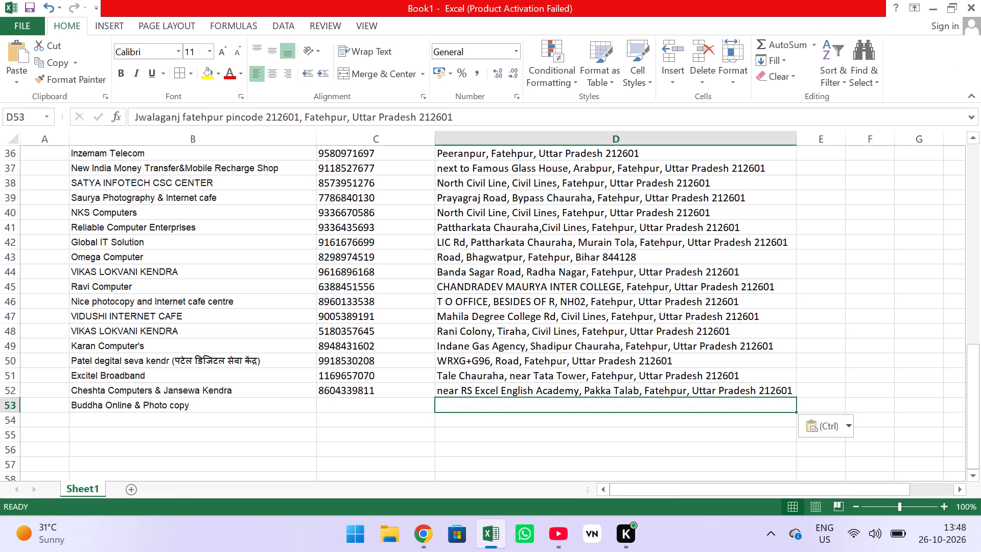
Copy the Buddha Online & Photo copy phone number from Google Maps in Chrome into Excel cell C53.
key(alt+Tab)
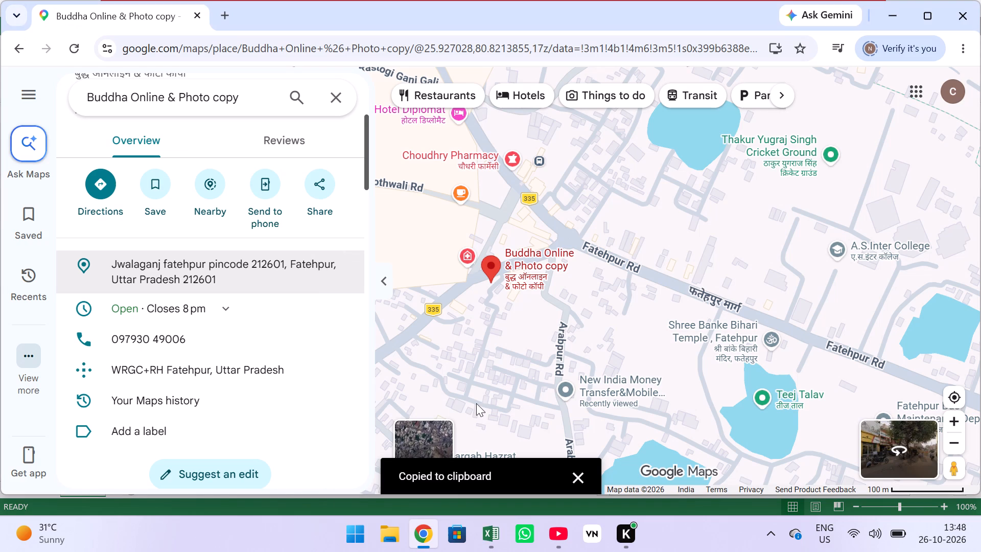
click(311, 339)
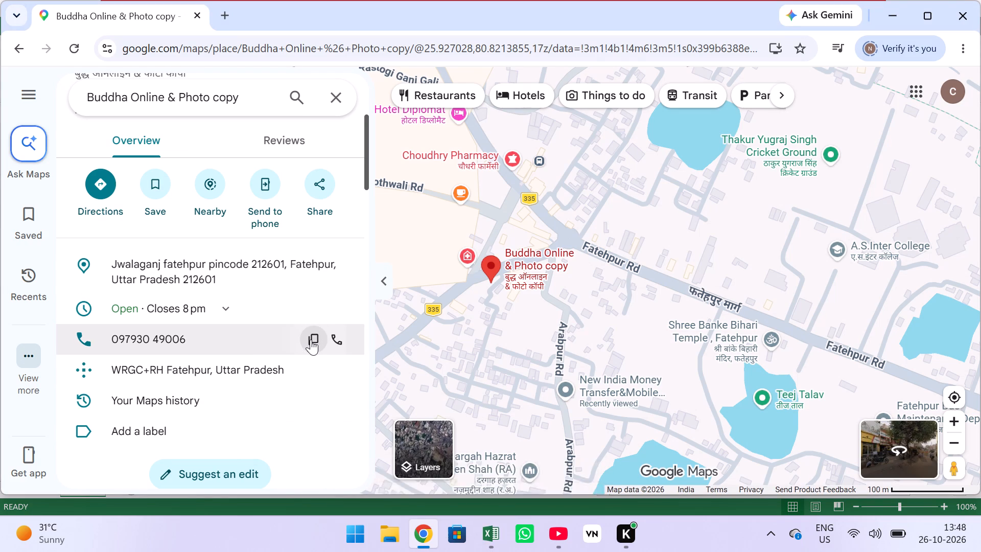
key(alt+Tab)
click(337, 402)
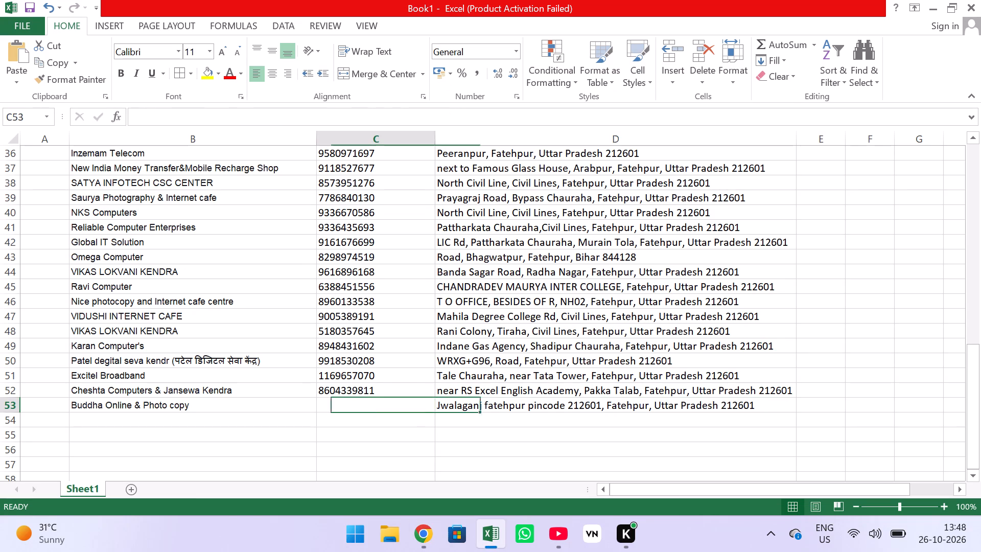
key(ctrl+v)
Return to the search results in Chrome, open the Maurya Computeronics listing and copy its name into Excel cell B54.
key(alt+Tab)
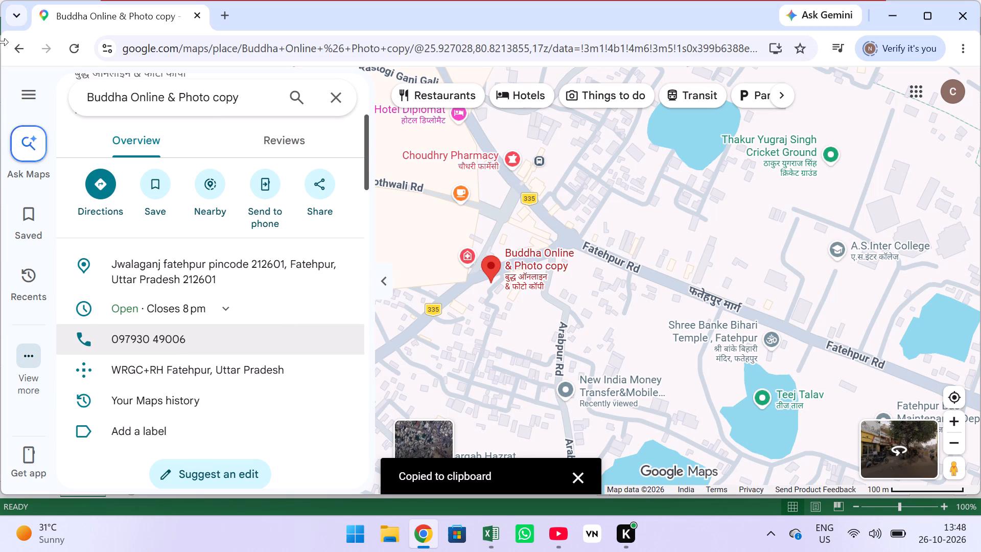
click(16, 48)
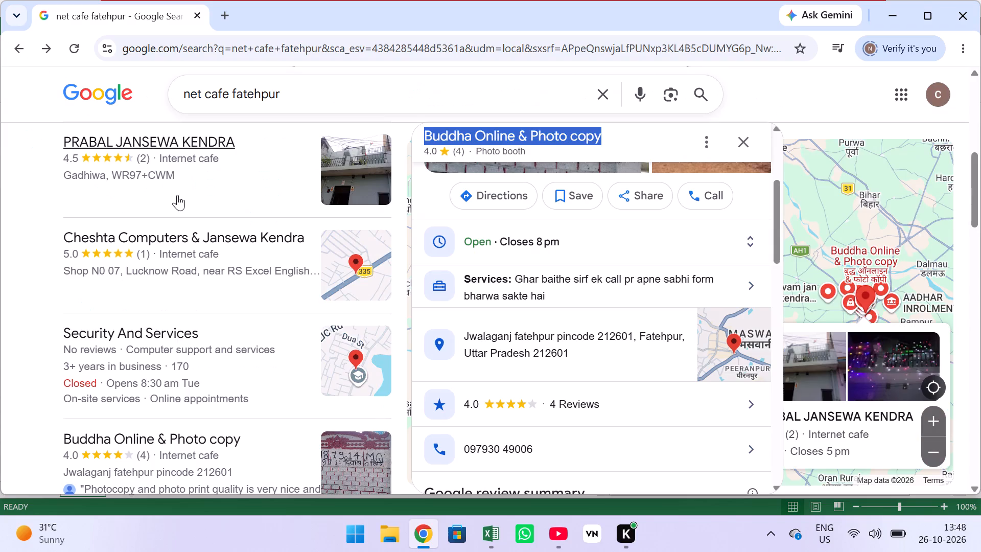
scroll(151, 425, down, 4)
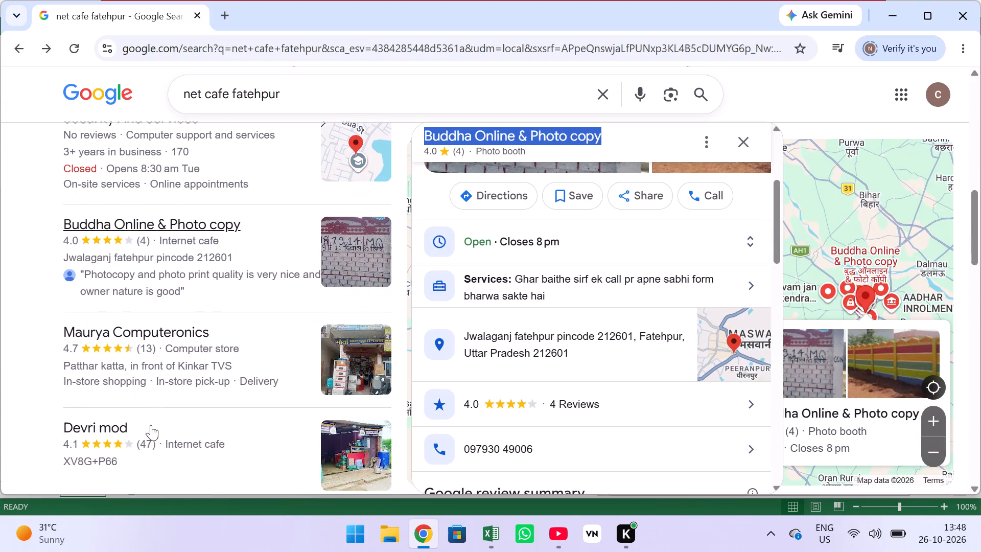
scroll(151, 425, down, 2)
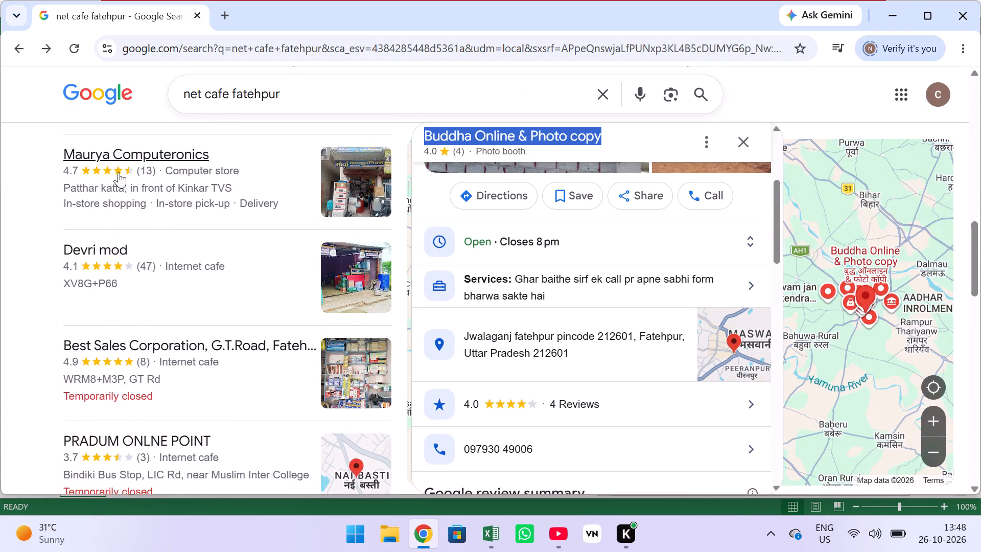
click(119, 148)
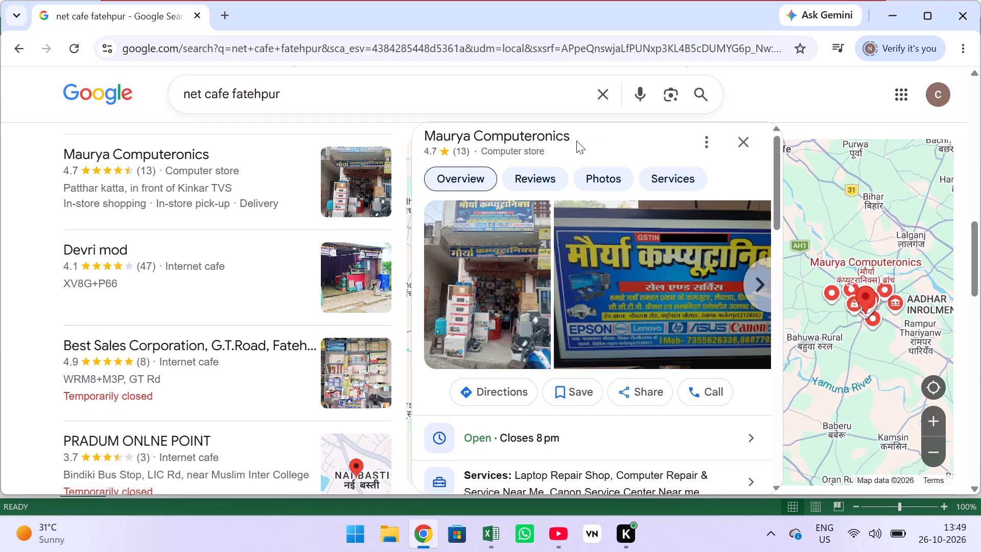
click(771, 284)
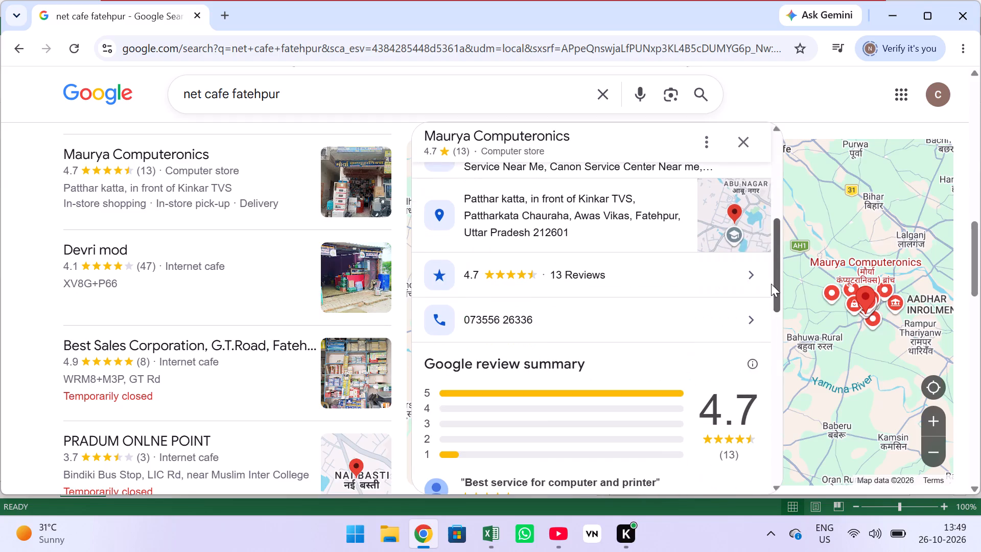
scroll(707, 257, up, 5)
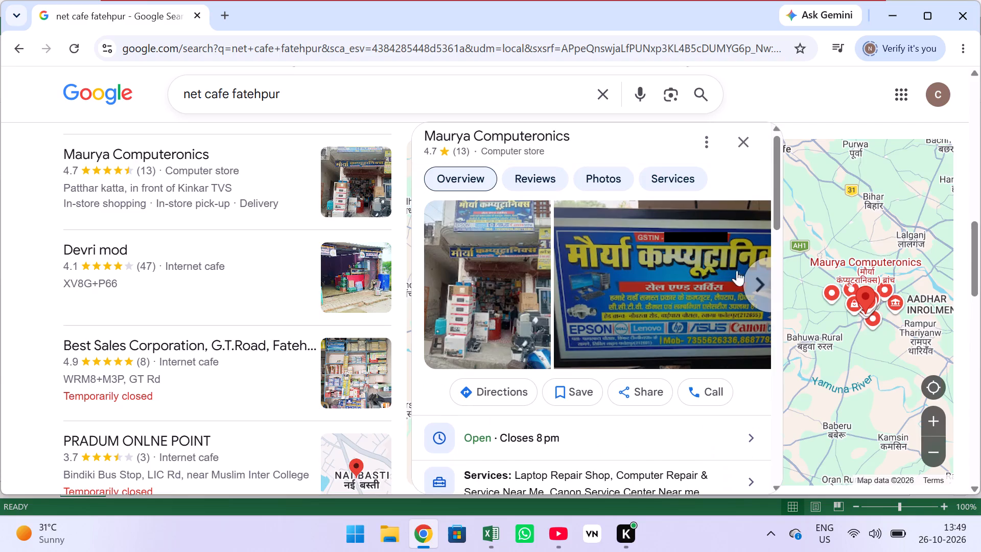
click(756, 281)
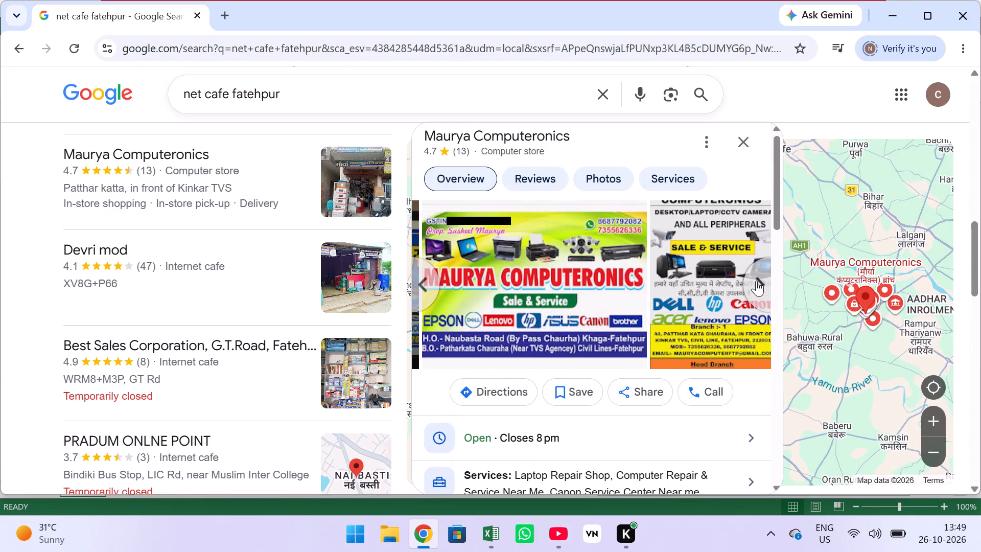
drag(572, 132, 450, 135)
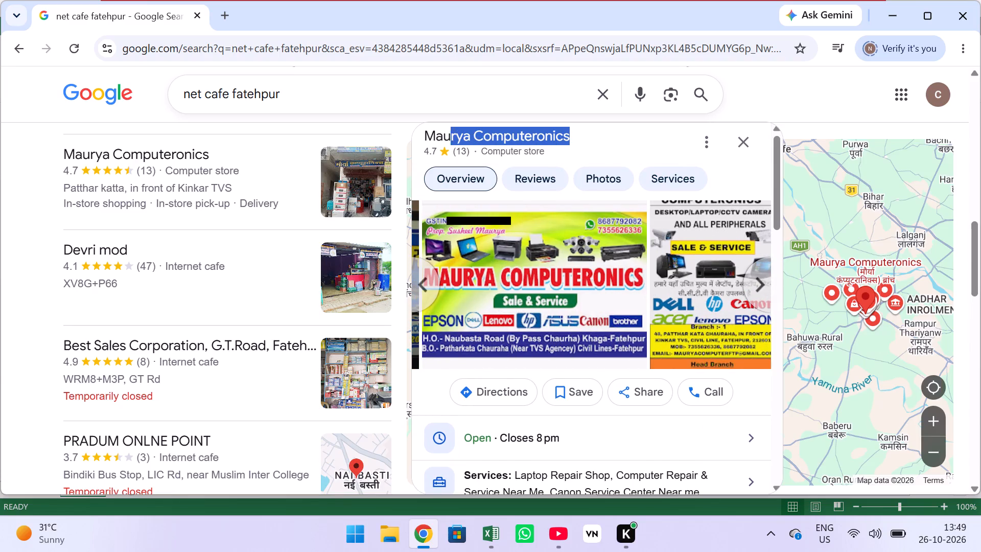
drag(450, 135, 425, 135)
key(ctrl+c)
key(alt+Tab)
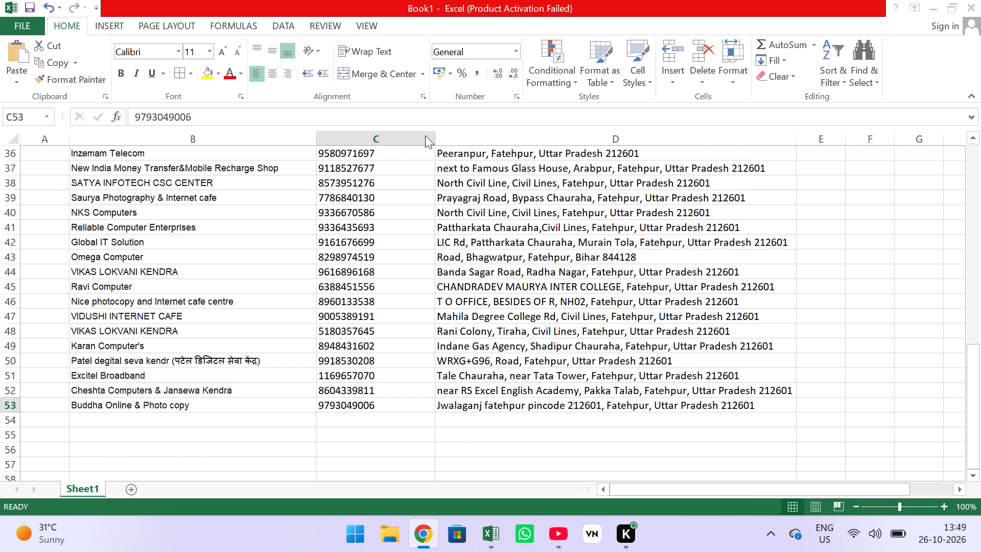
click(115, 422)
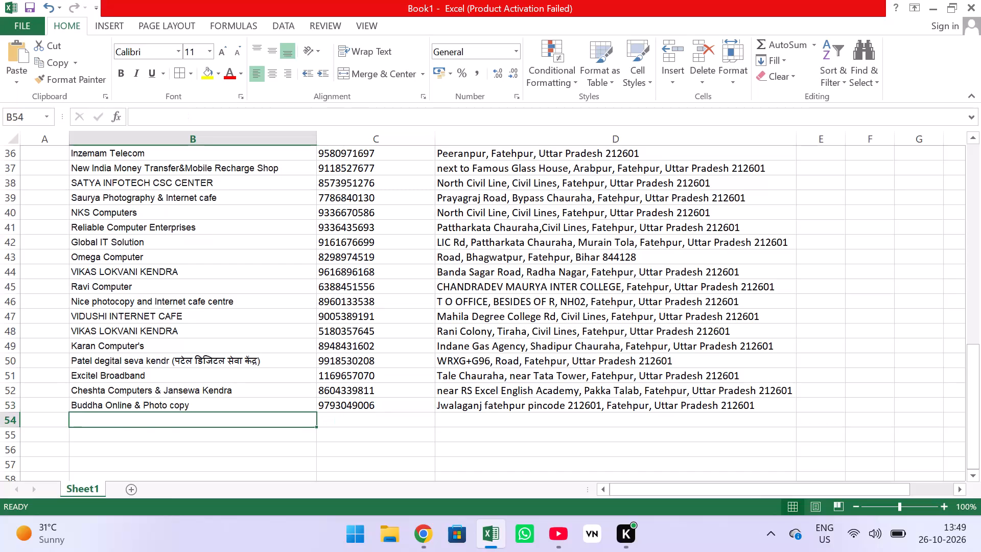
key(ctrl+v)
Open the Maurya Computeronics listing in Google Maps in Chrome and copy its address into Excel cell D54.
key(alt+Tab)
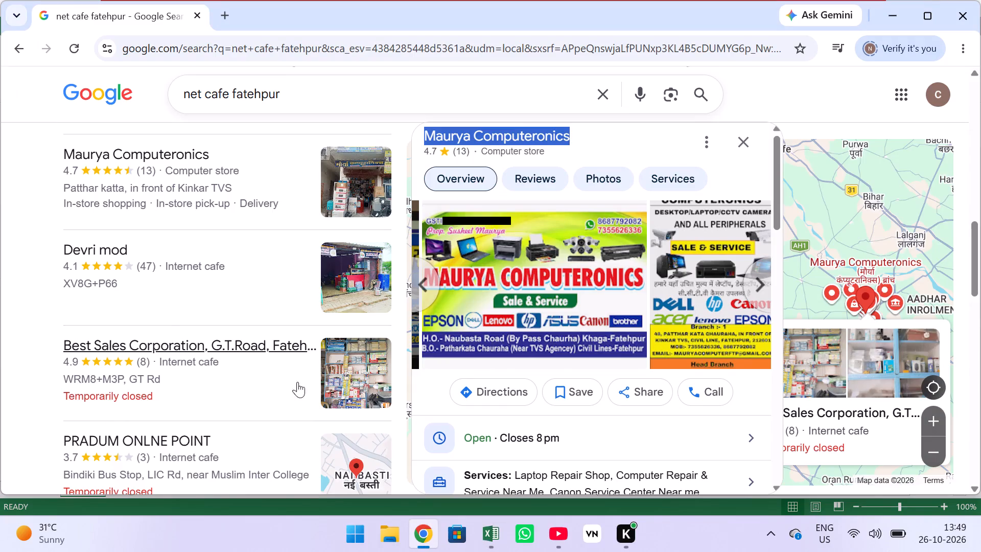
scroll(472, 429, down, 3)
click(544, 326)
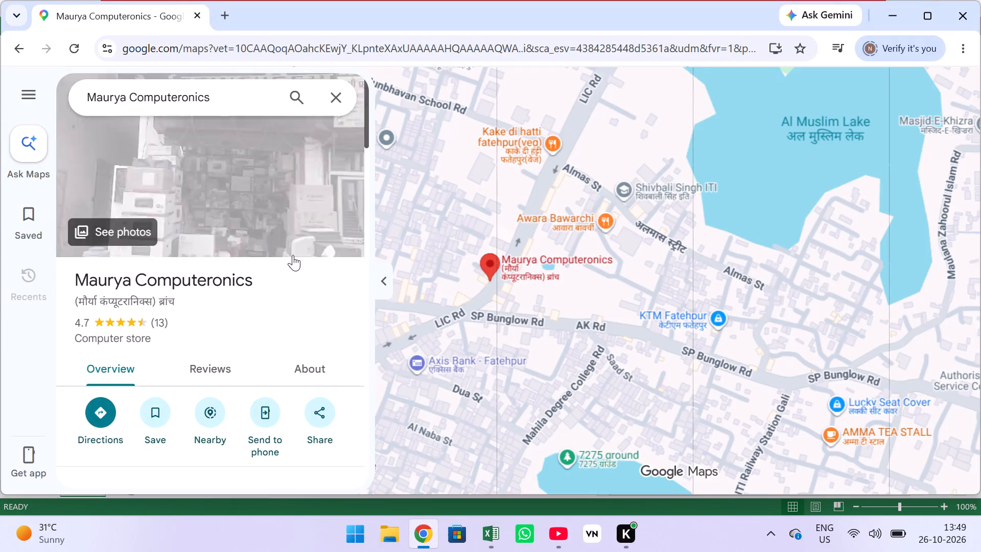
scroll(293, 255, down, 3)
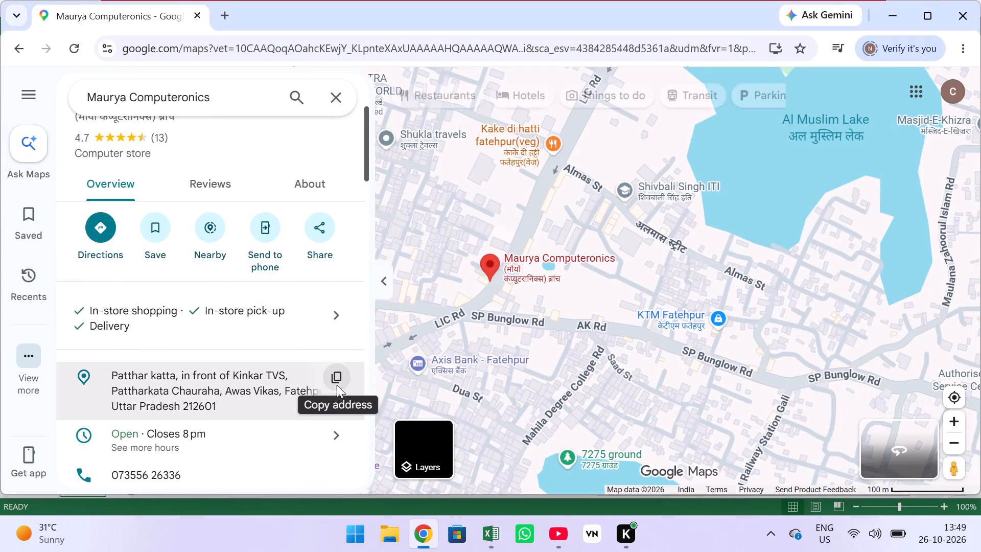
click(337, 385)
key(alt+Tab)
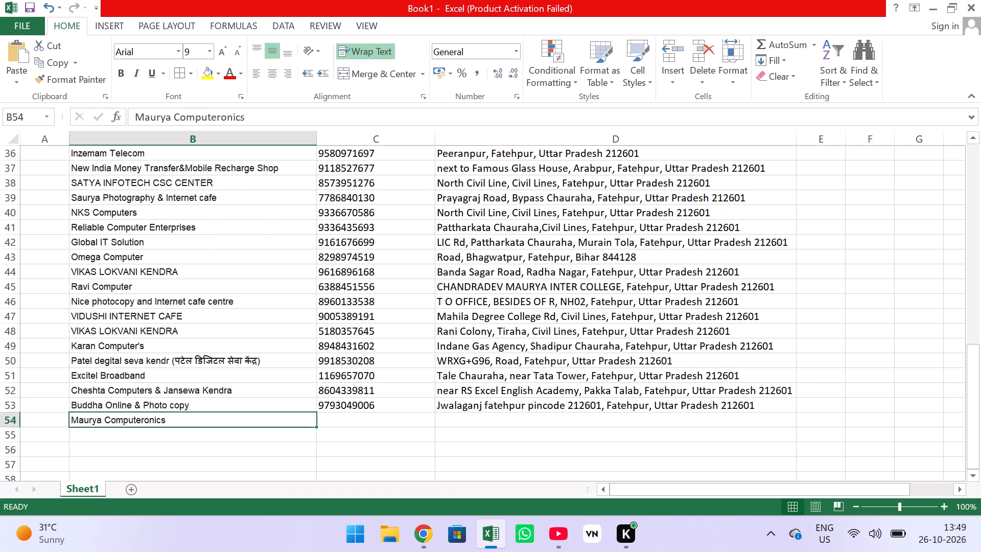
click(477, 421)
key(ctrl+v)
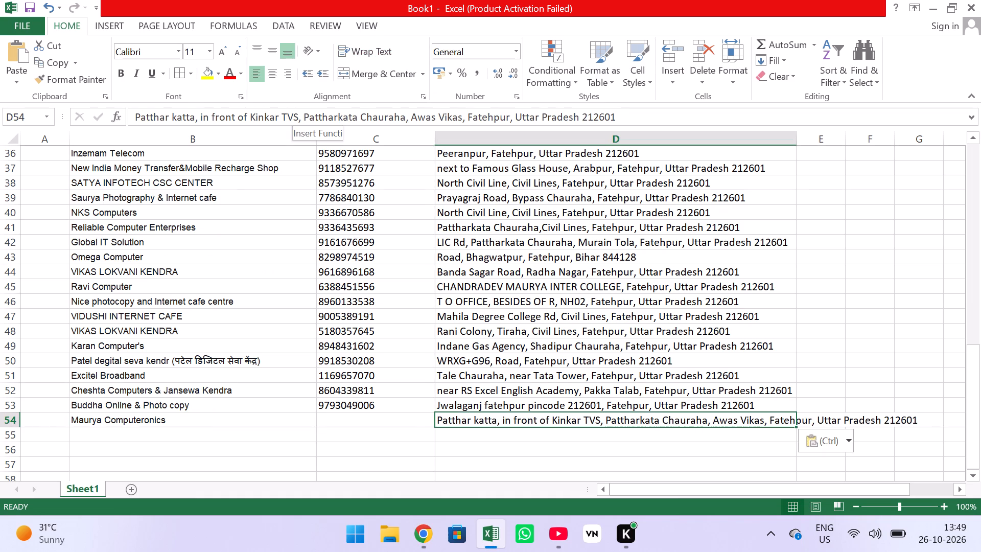
drag(304, 116, 125, 120)
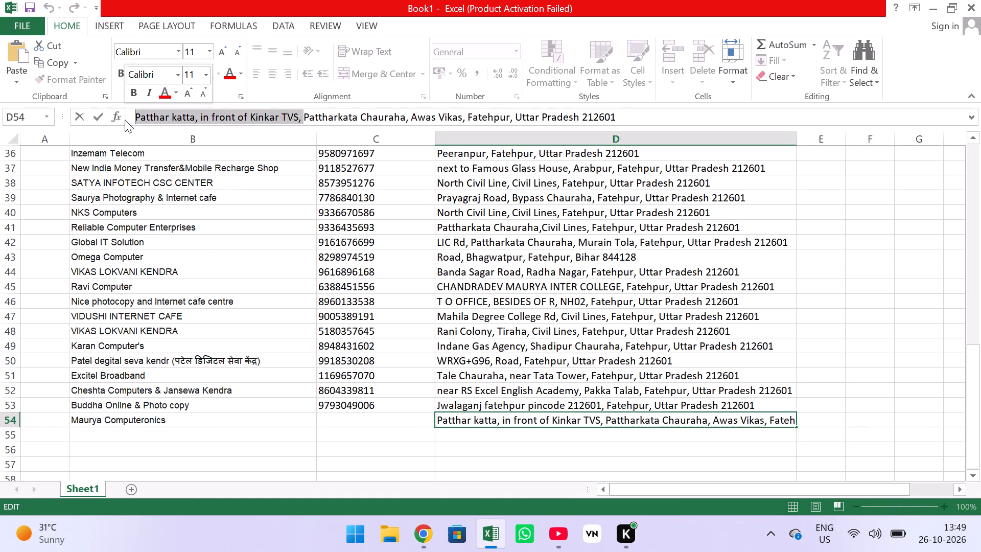
key(BackSpace)
Copy the Maurya Computeronics phone number from Google Maps in Chrome into Excel cell C54.
key(alt+Tab)
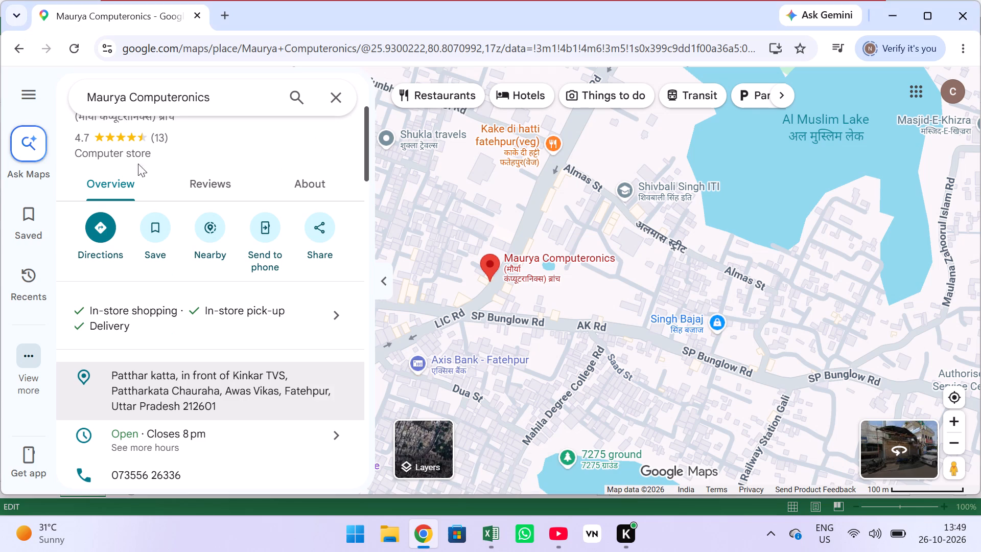
scroll(245, 392, down, 2)
click(310, 337)
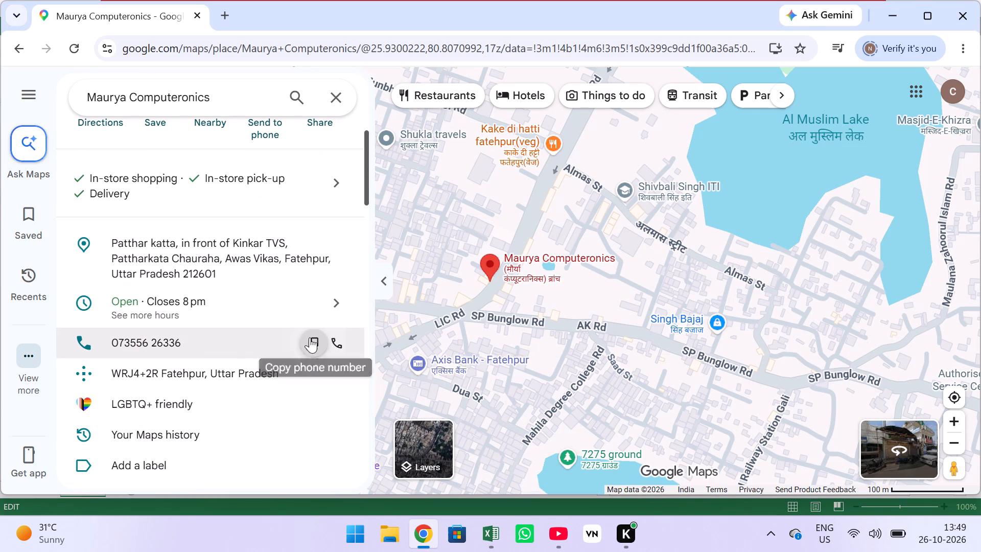
key(alt+Tab)
click(352, 425)
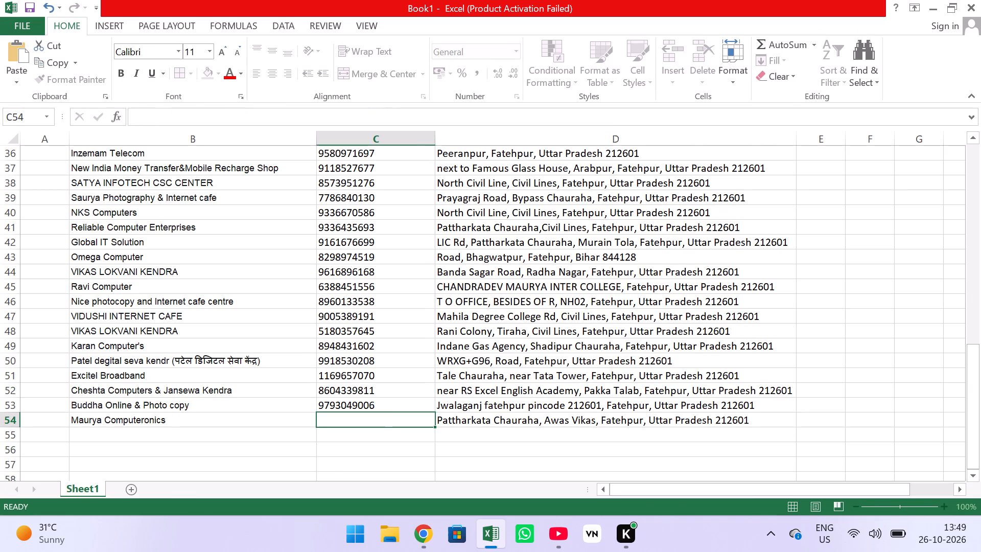
key(ctrl+v)
Return to the search results in Chrome, open the Devri mod listing and examine its details and photos.
key(alt+Tab)
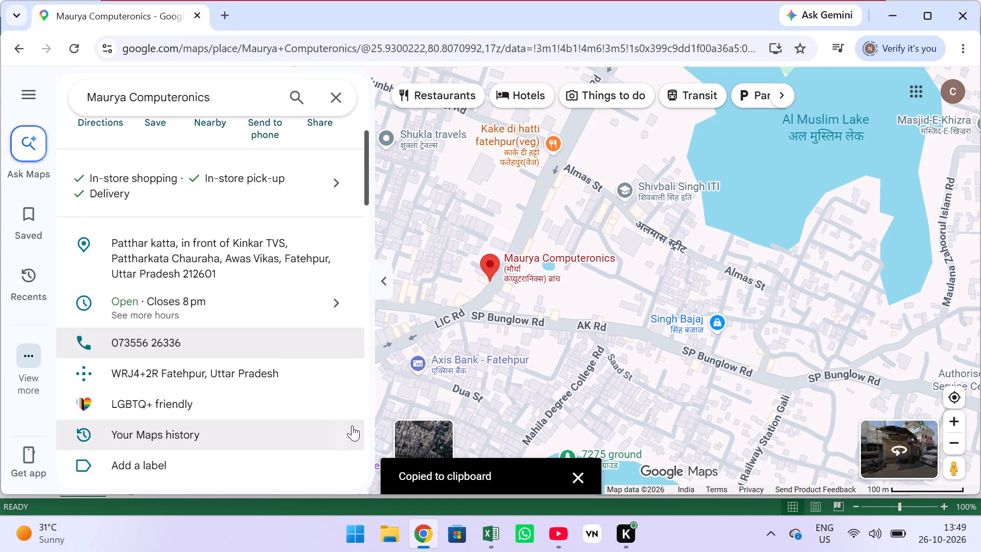
click(13, 49)
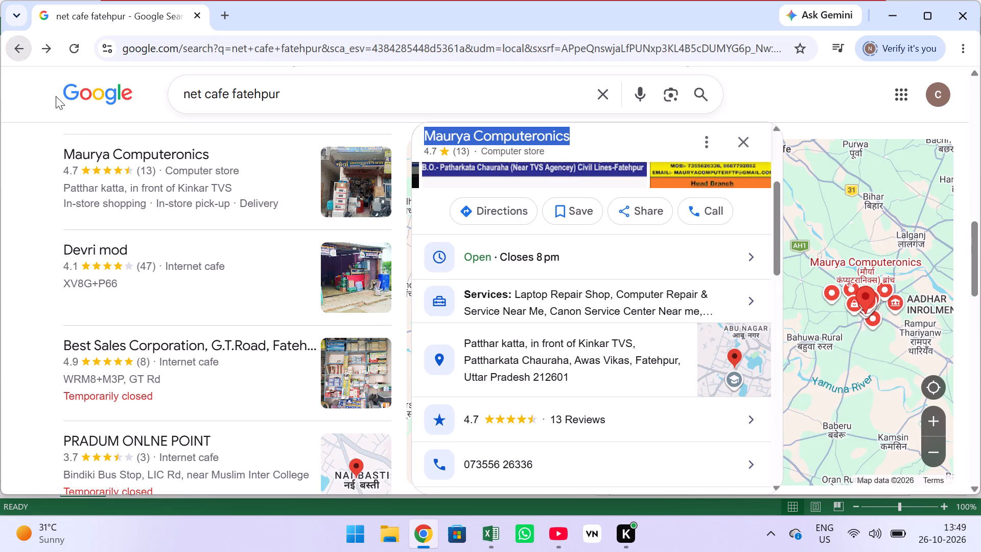
click(127, 262)
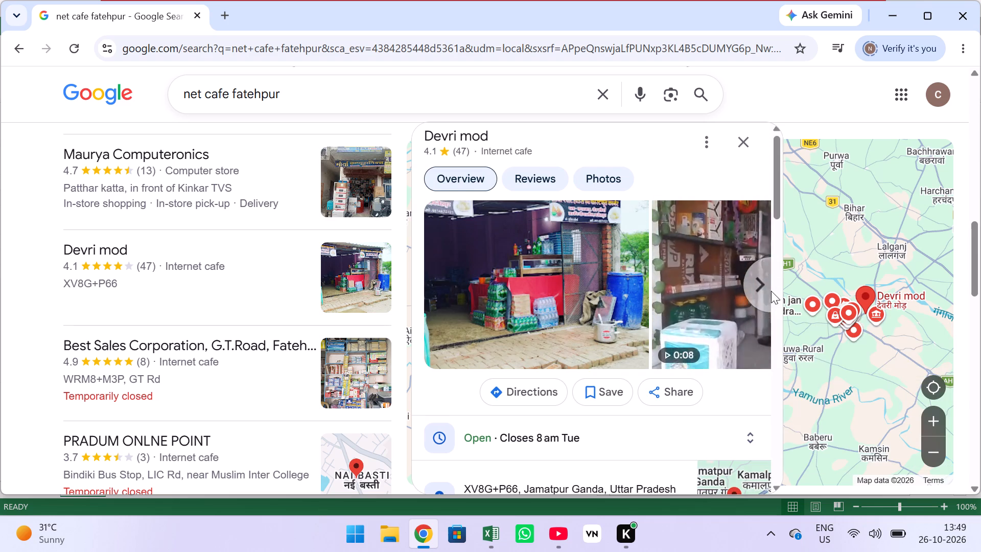
click(771, 291)
scroll(689, 276, up, 2)
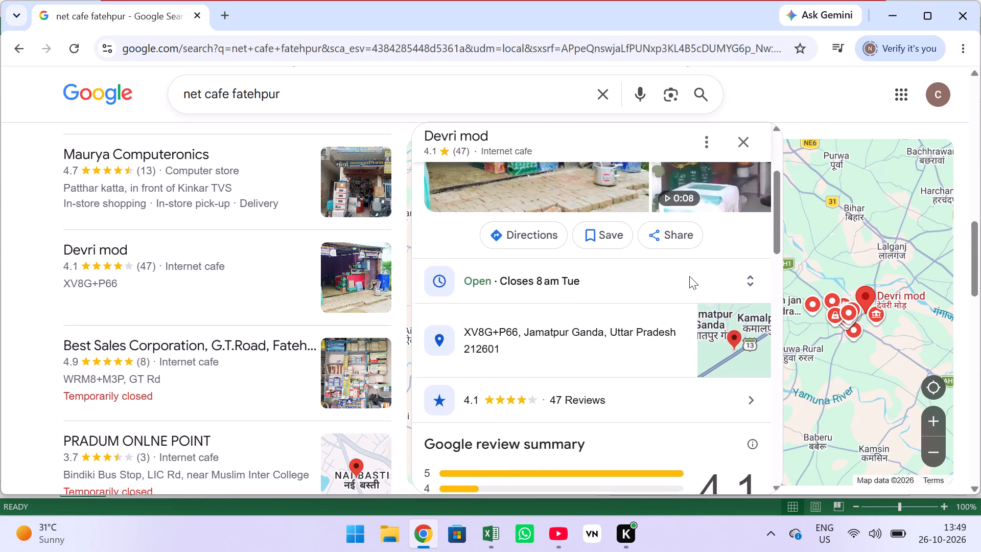
scroll(689, 276, up, 3)
click(754, 286)
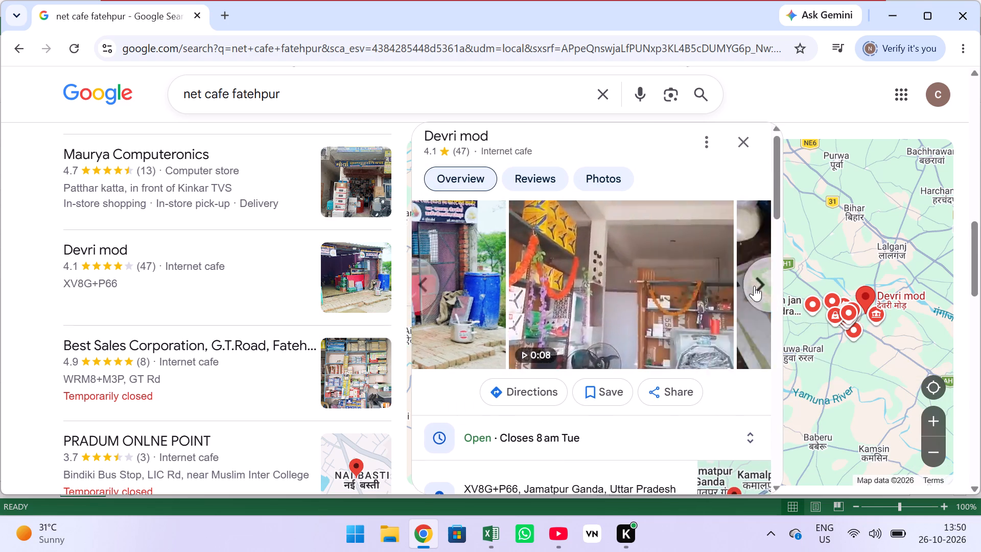
click(754, 286)
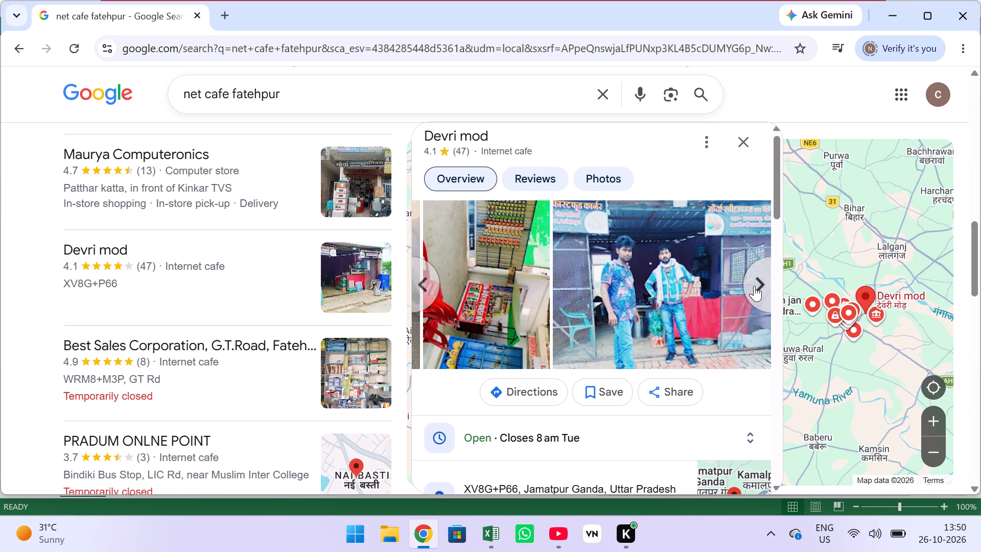
scroll(646, 269, right, 2)
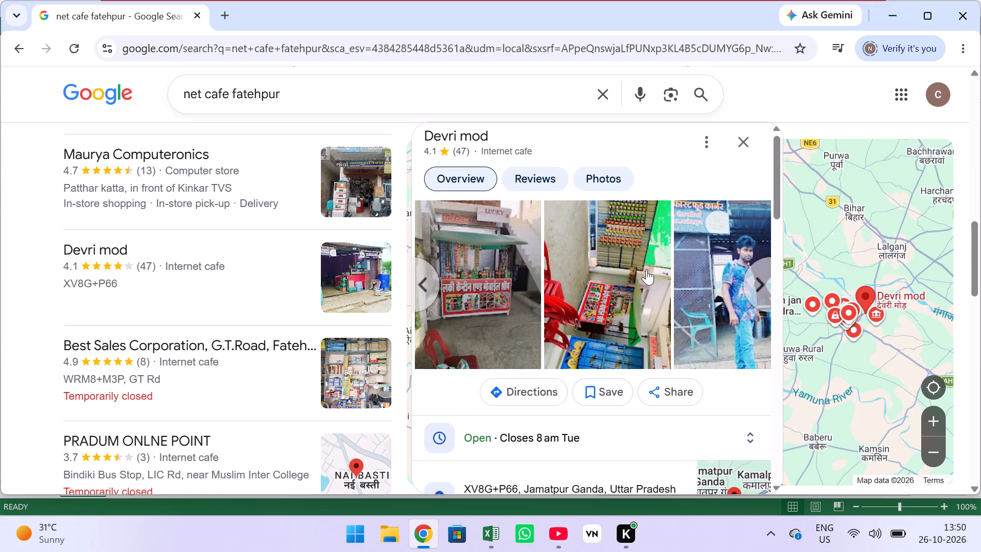
scroll(646, 269, right, 2)
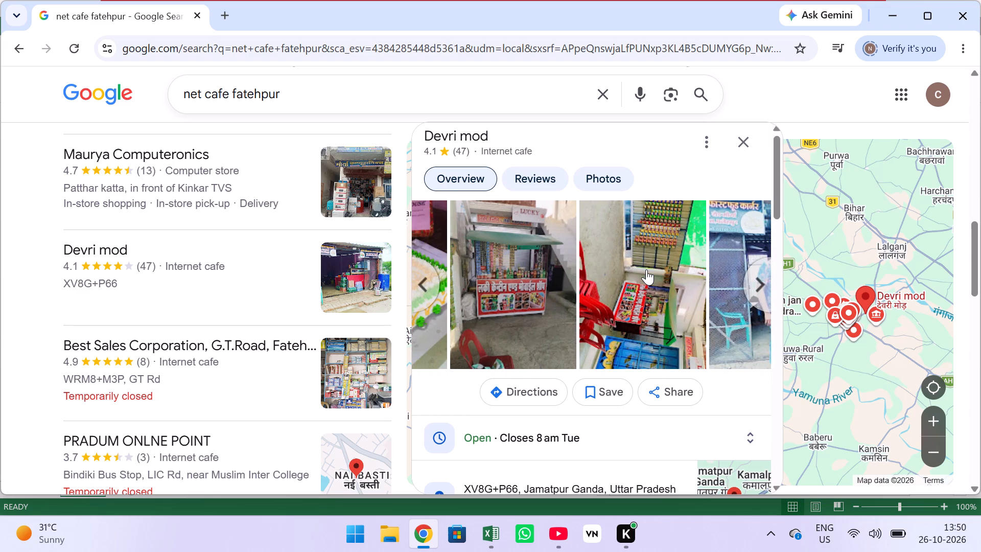
scroll(646, 269, right, 2)
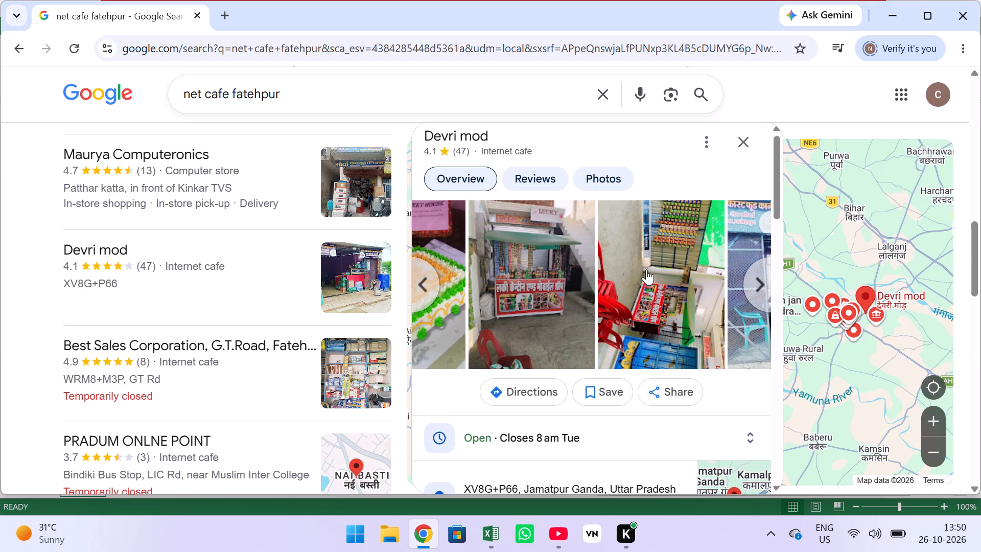
scroll(646, 269, right, 3)
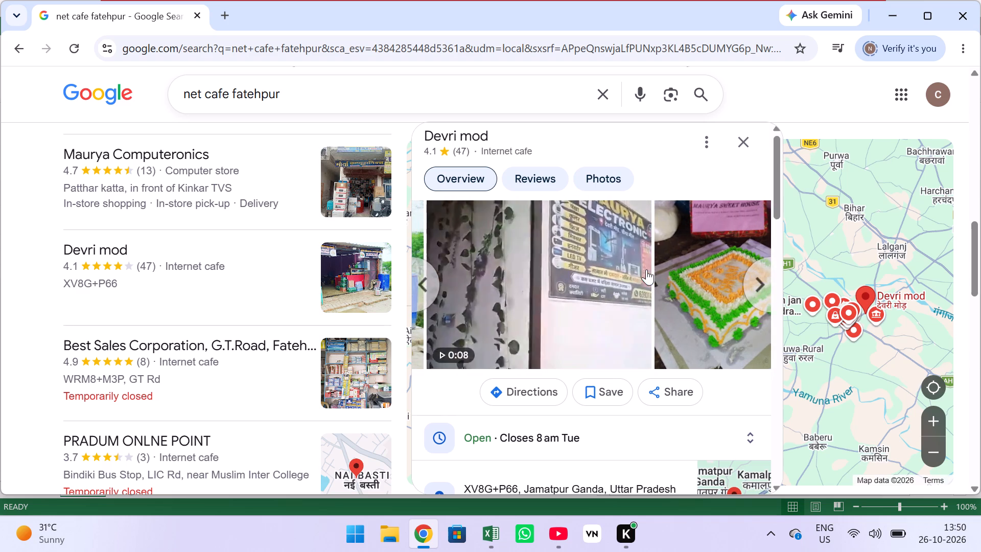
scroll(646, 269, right, 3)
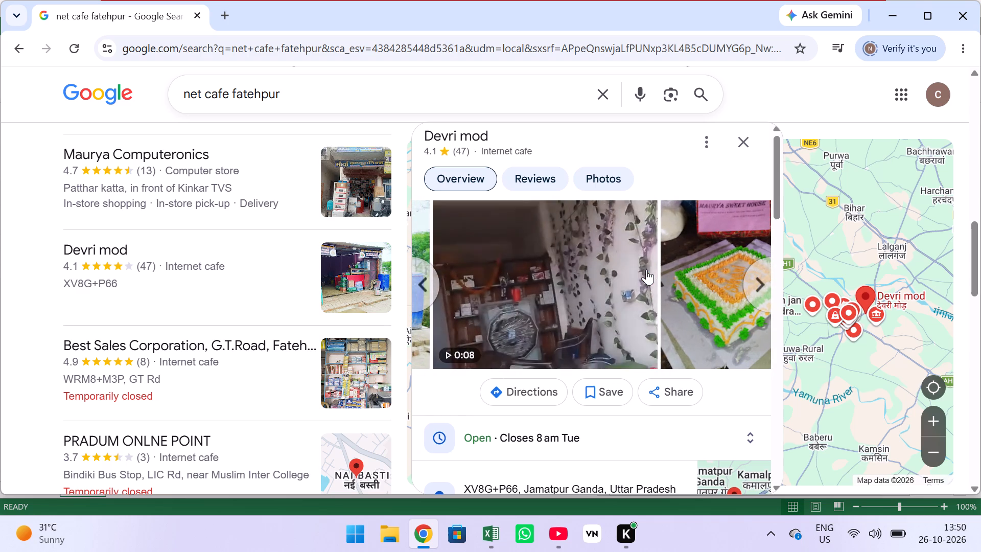
scroll(646, 269, right, 1)
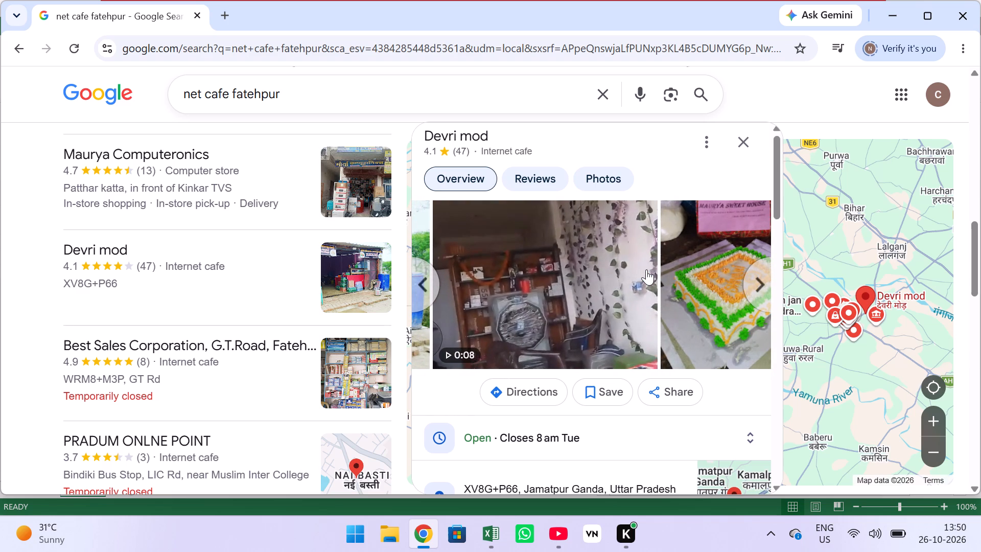
Examine the Devri mod listing's videos and photo gallery, and close the gallery.
scroll(646, 269, right, 1)
click(646, 269)
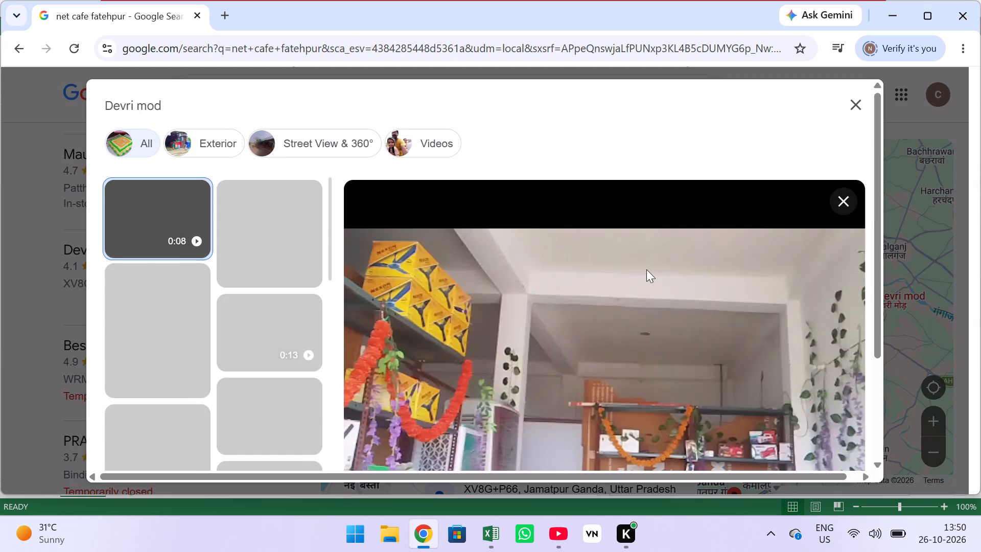
scroll(646, 269, down, 1)
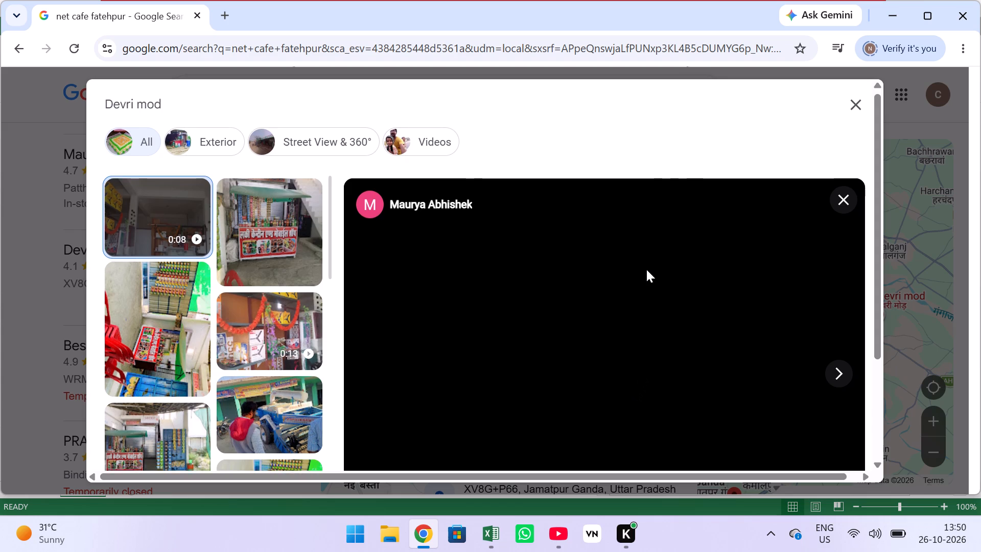
scroll(646, 269, down, 1)
click(610, 261)
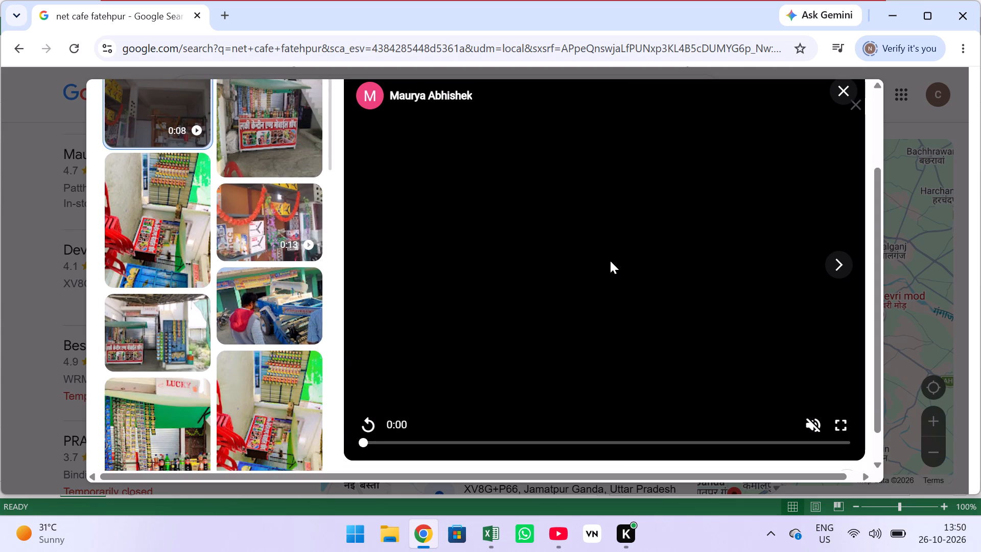
click(372, 434)
click(380, 424)
click(395, 436)
click(400, 440)
click(839, 91)
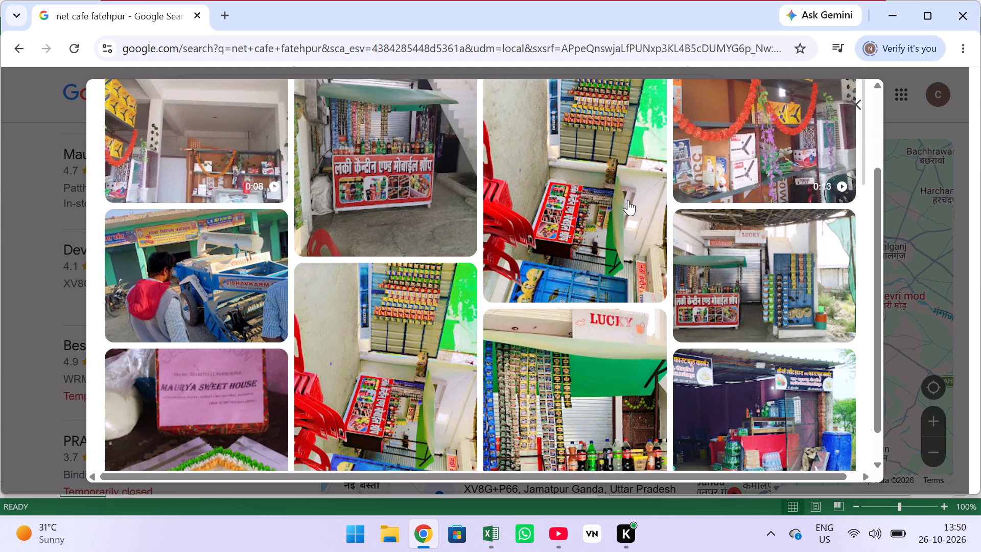
scroll(628, 200, down, 4)
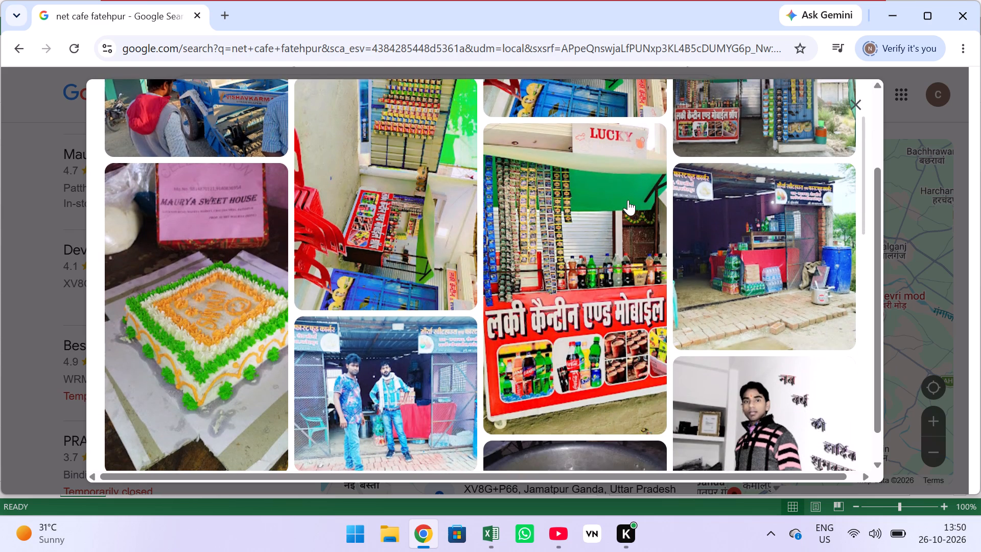
click(857, 100)
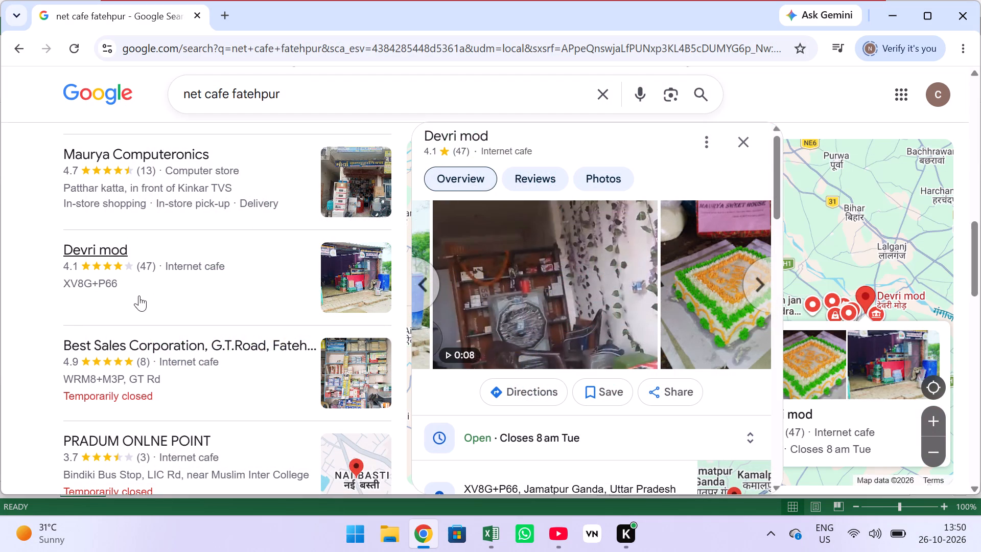
Examine the ismart Library and AADHAR SEWA KENDRA HASANAPUR FATEHPUR listings for contact details.
scroll(142, 354, down, 5)
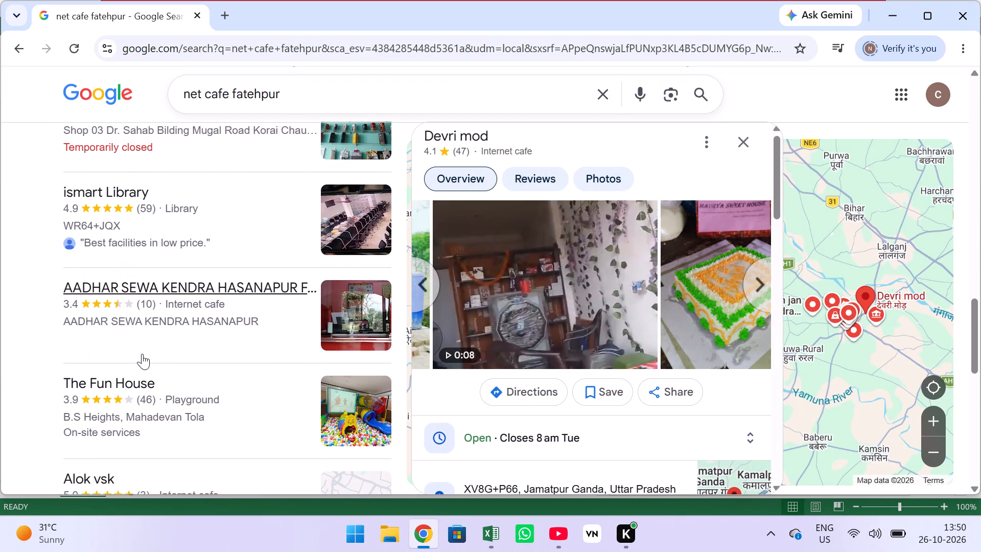
click(102, 196)
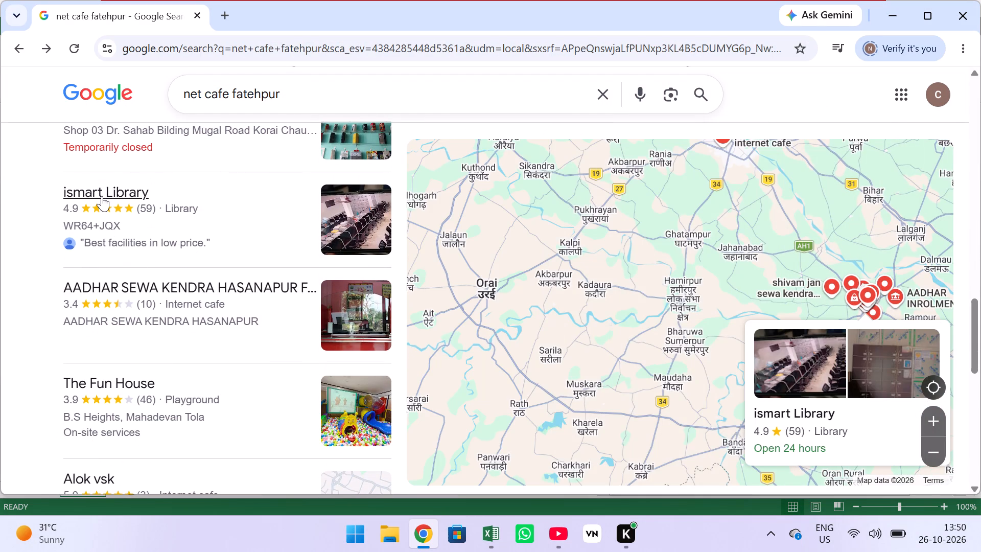
click(134, 202)
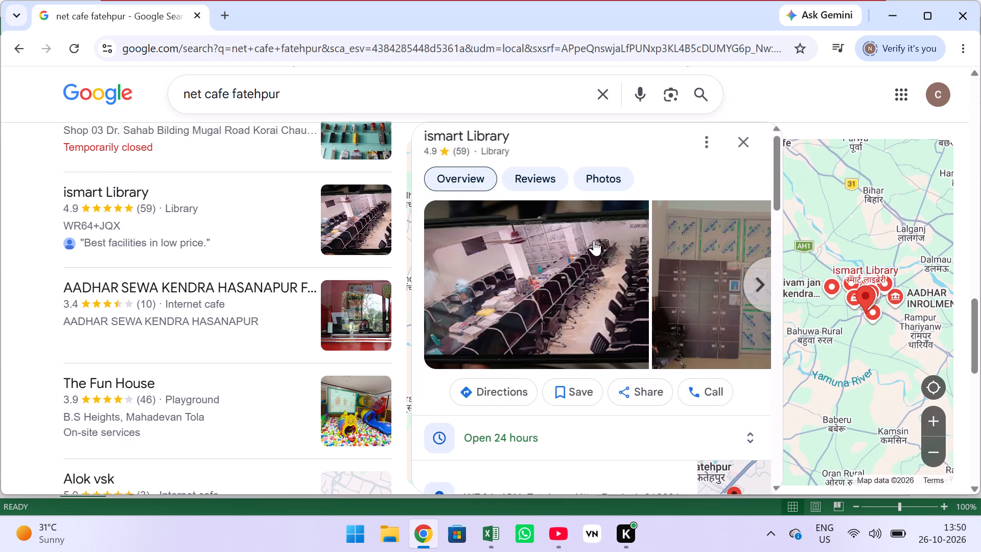
click(155, 285)
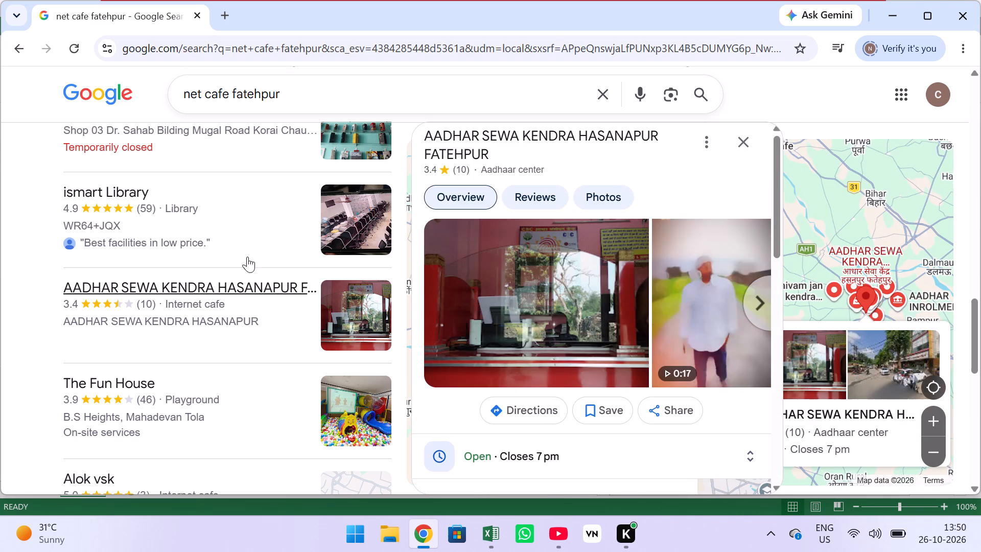
scroll(568, 263, down, 5)
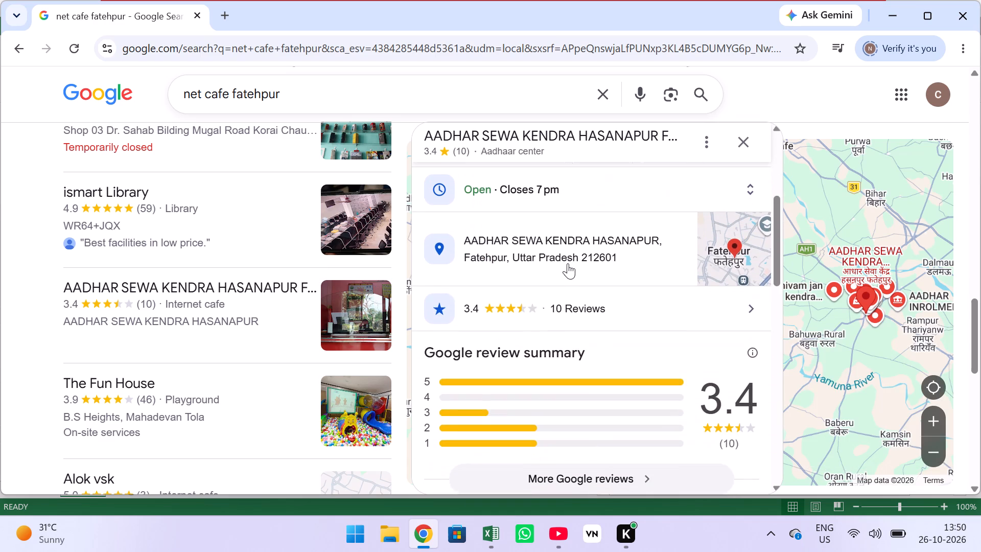
scroll(568, 263, up, 2)
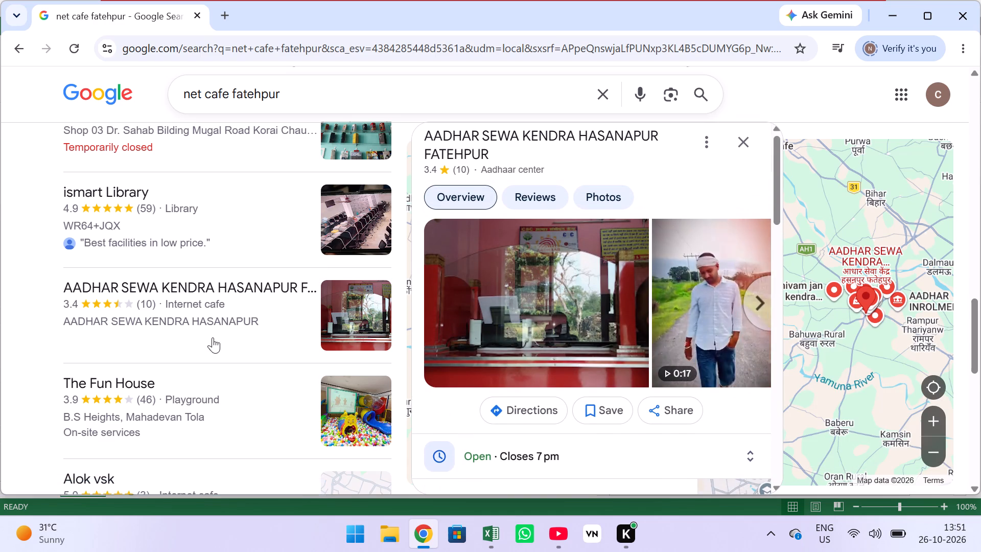
Examine the listings for The Fun House, Alok vsk and shivam jan sewa kendra barmatpur fatehpur.
scroll(204, 329, down, 4)
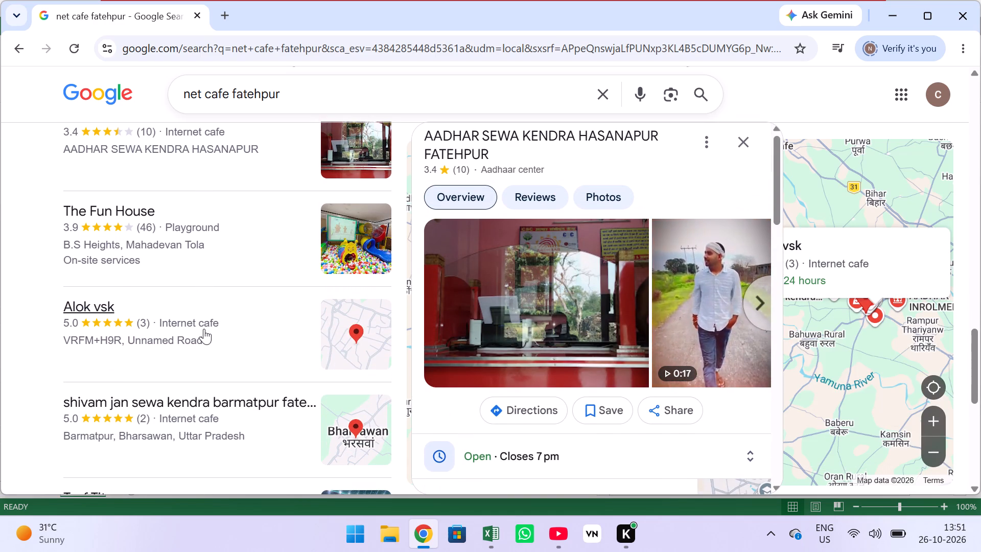
click(101, 210)
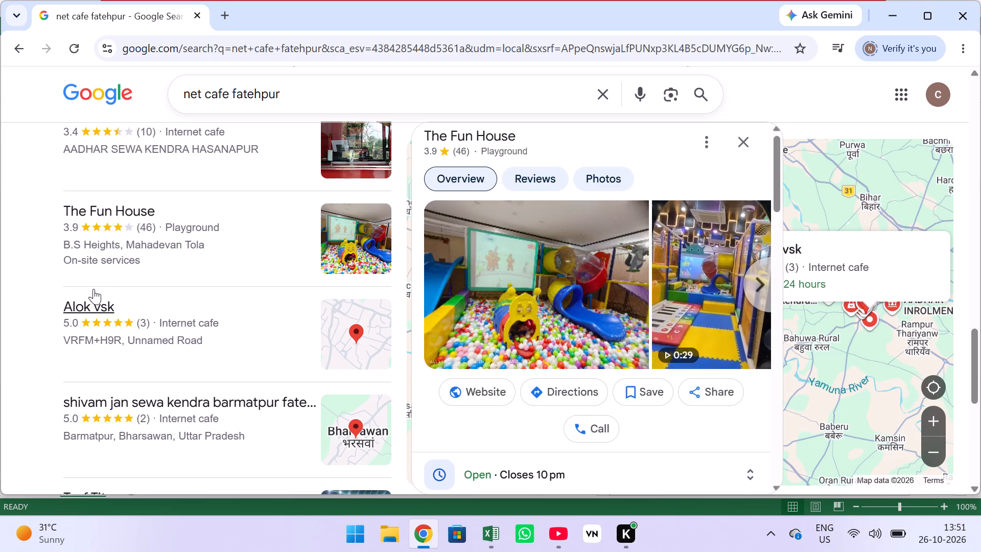
click(98, 302)
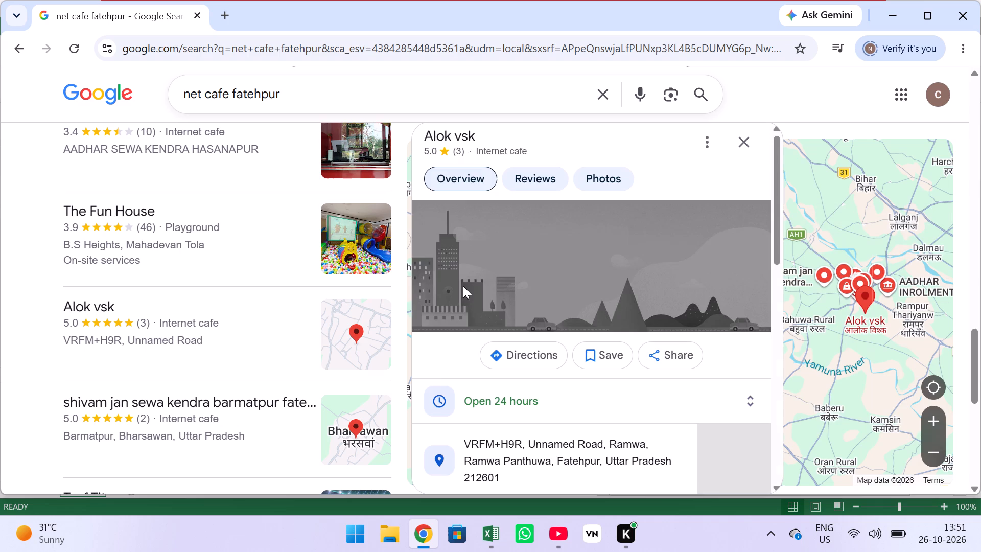
scroll(585, 313, down, 4)
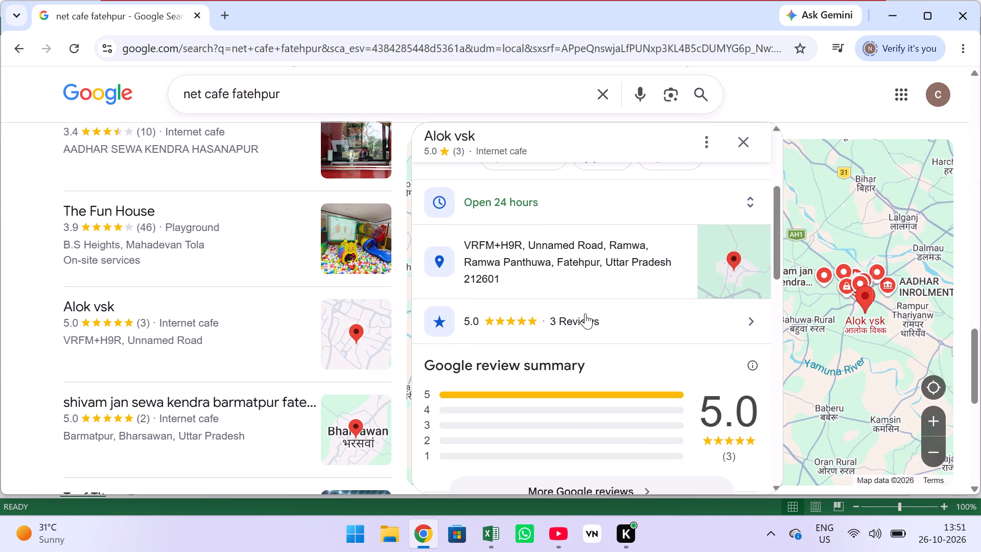
scroll(585, 313, up, 1)
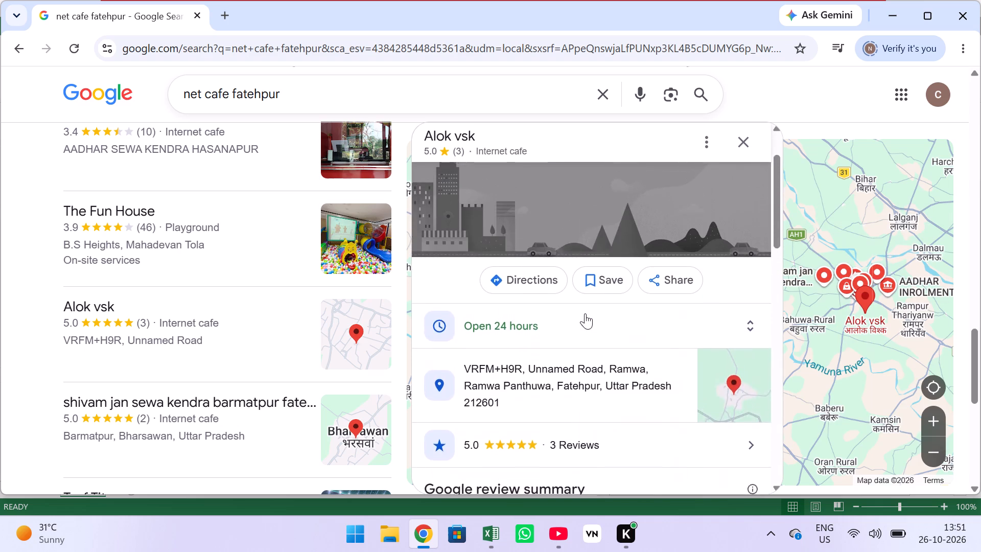
scroll(585, 313, up, 3)
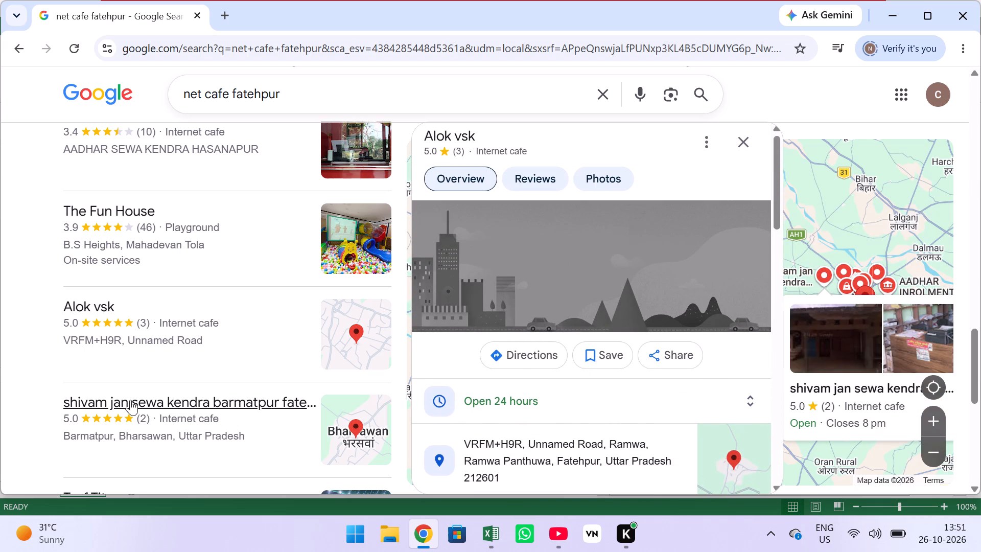
click(130, 400)
Open the AADHAR INROLMENT CENTER & LOKVANI KENDRA listing at the end of the results and examine its photos.
scroll(130, 400, down, 2)
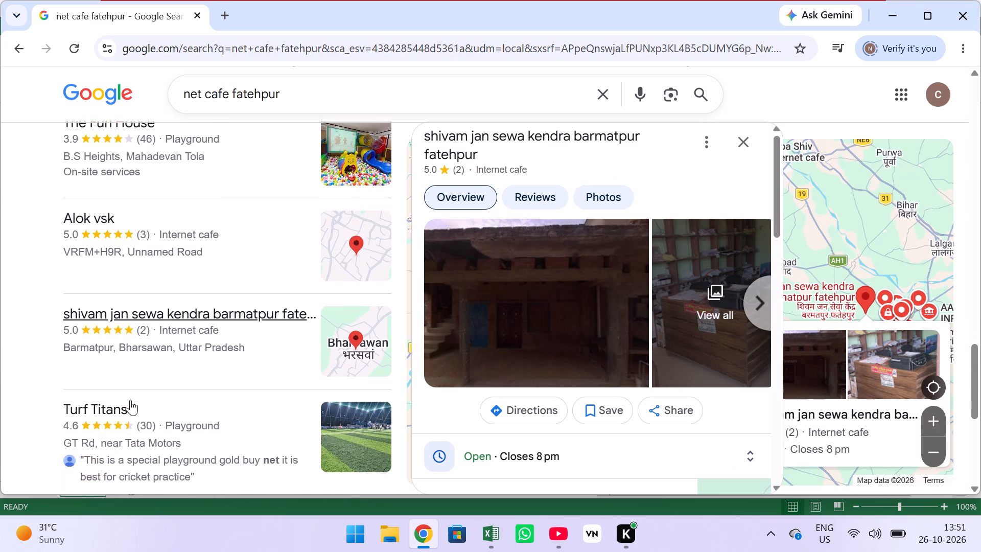
scroll(130, 400, down, 6)
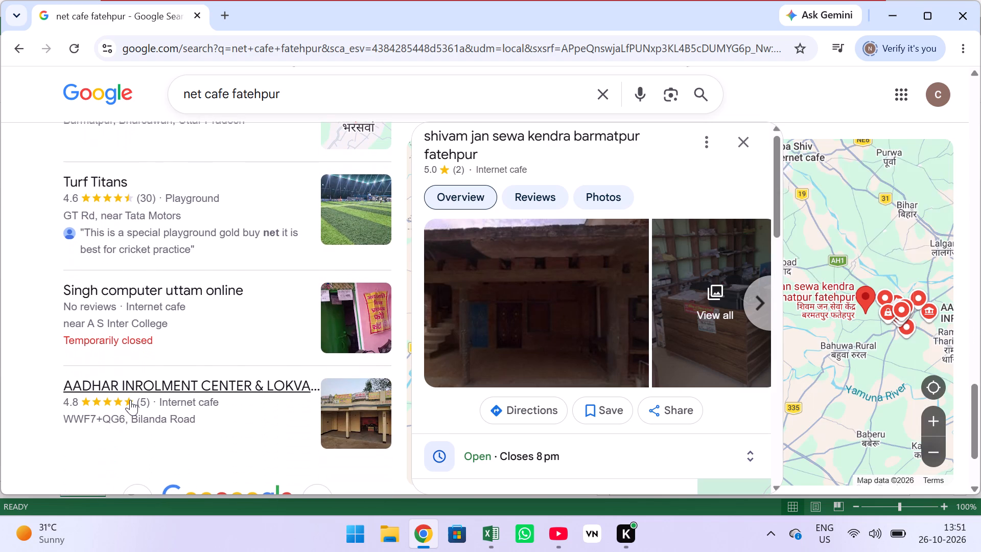
scroll(130, 400, down, 4)
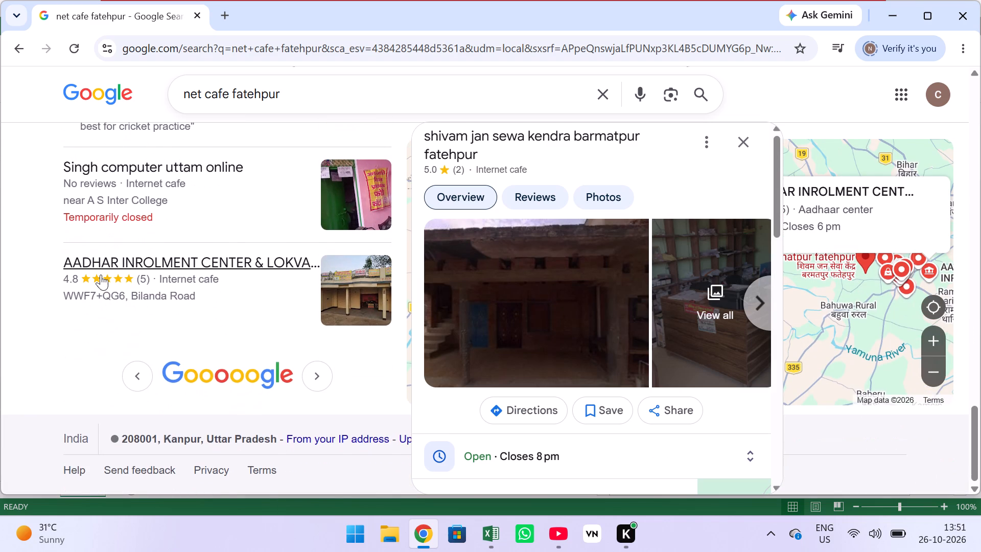
click(101, 274)
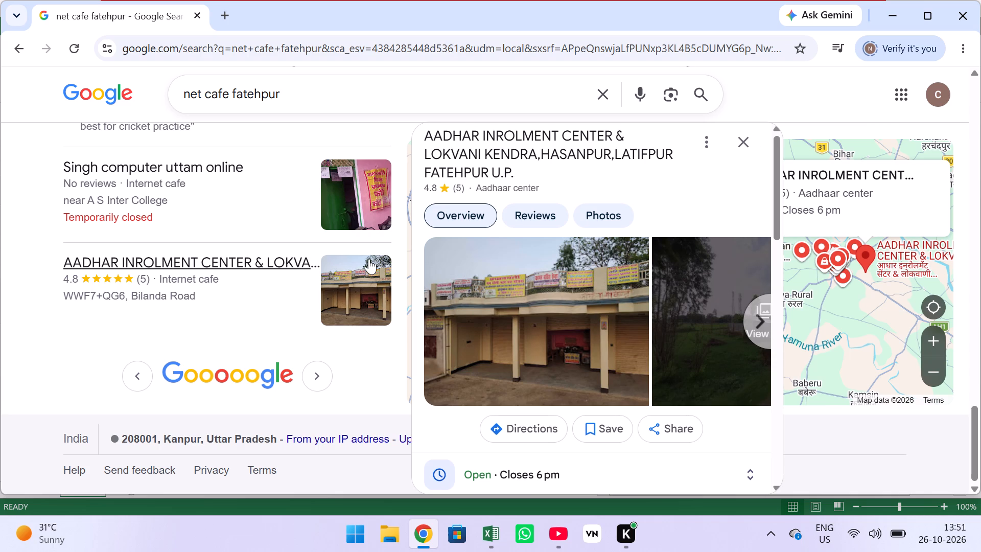
click(763, 324)
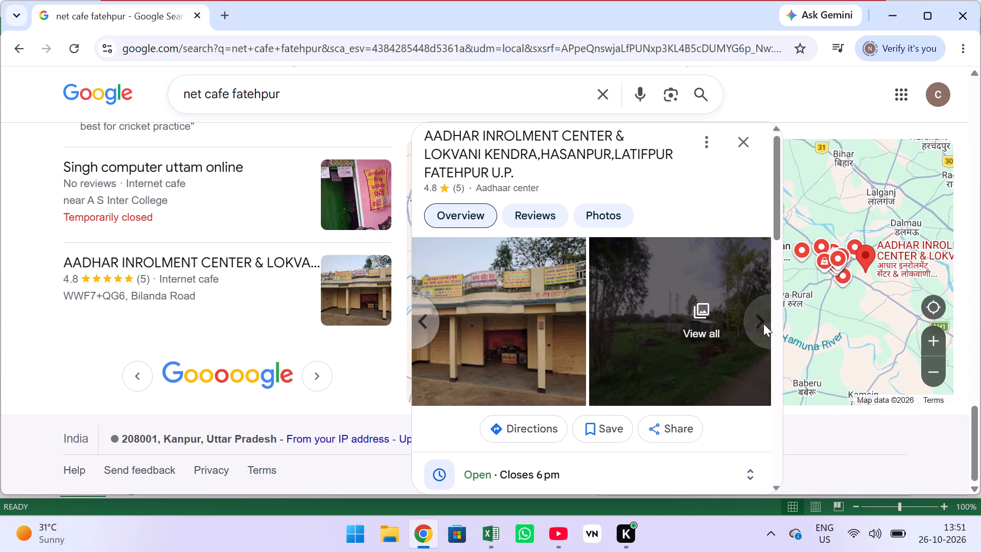
click(425, 320)
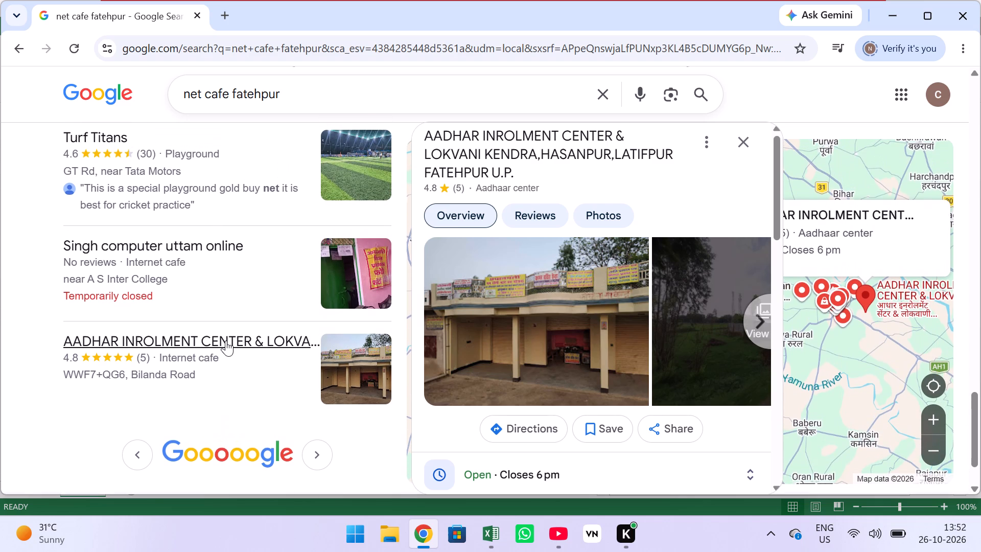
click(498, 335)
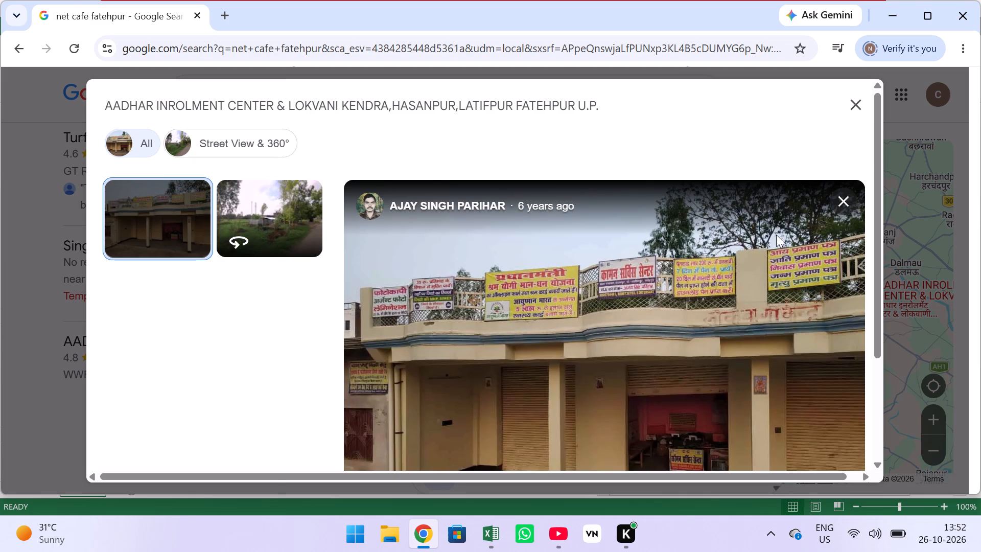
click(855, 105)
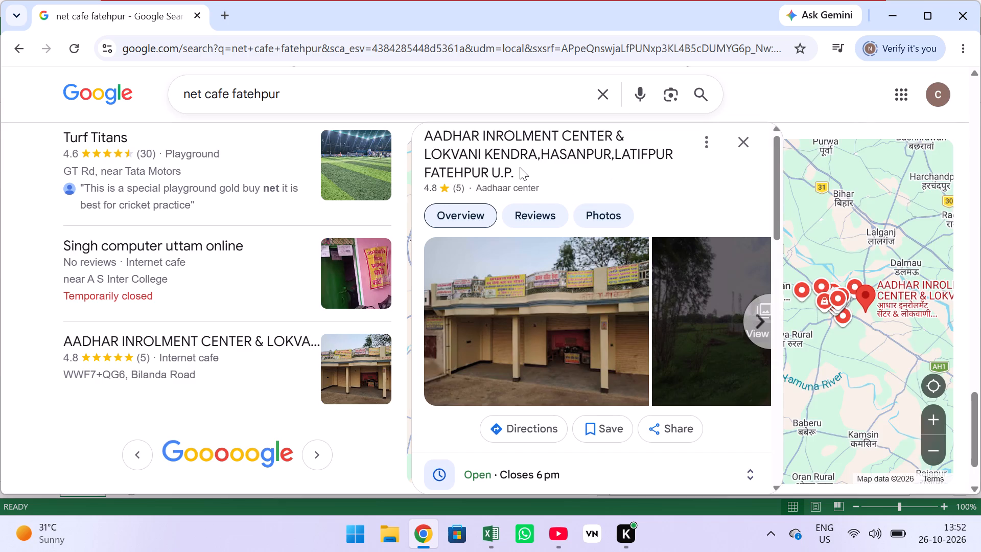
Copy the full AADHAR INROLMENT CENTER & LOKVANI KENDRA listing name from Chrome into Excel cell B55.
drag(520, 167, 426, 137)
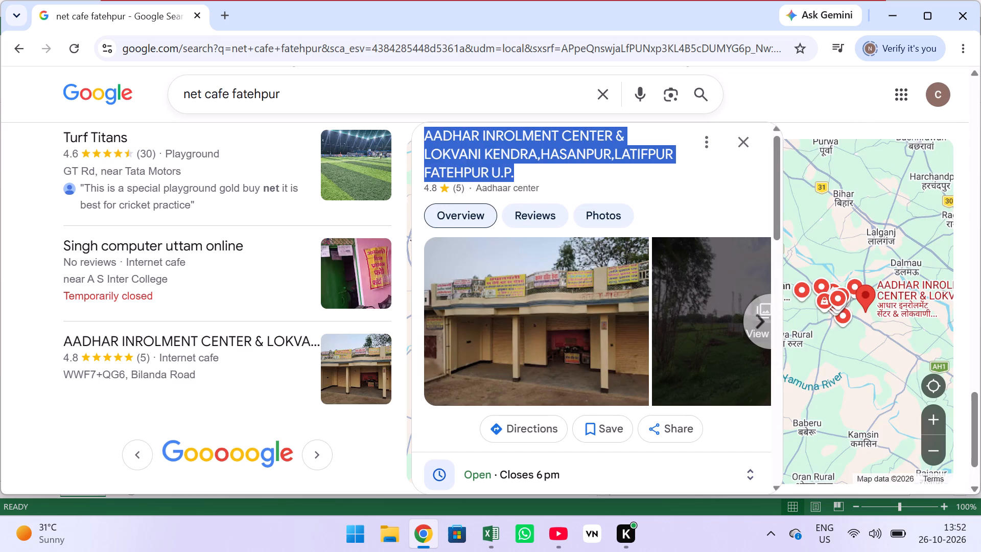
key(ctrl+c)
key(alt+Tab)
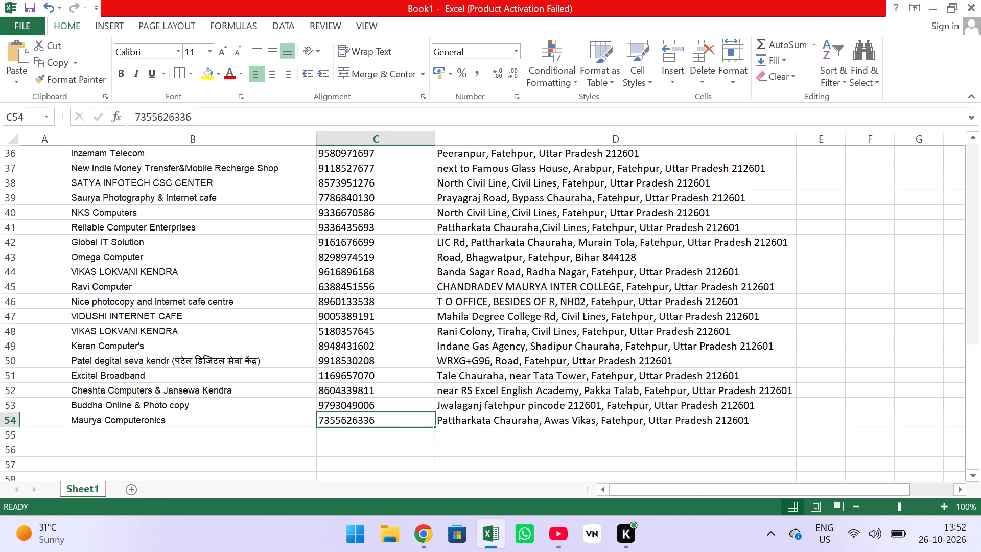
click(159, 436)
key(ctrl+v)
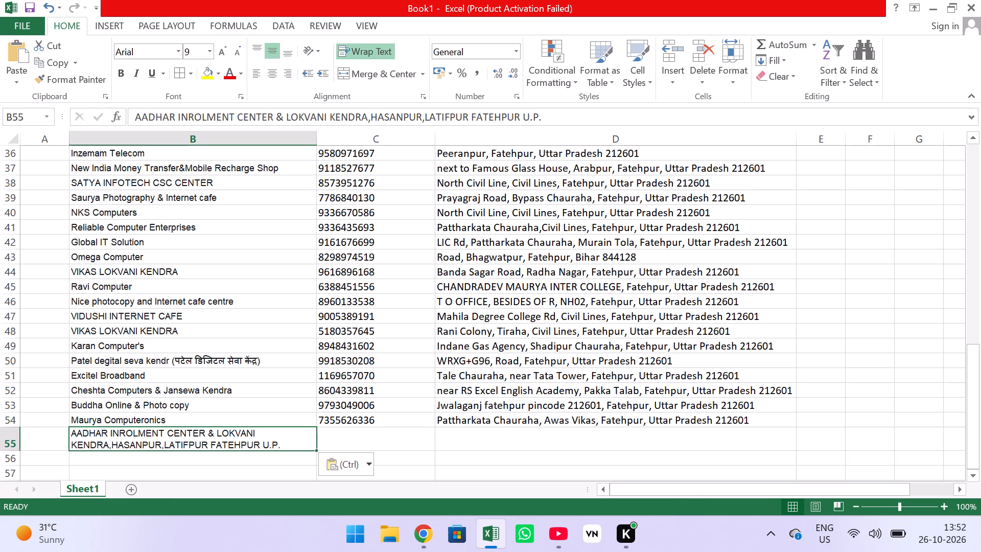
Return to the AADHAR INROLMENT CENTER listing in Chrome and check its address and contact details.
key(alt+Tab)
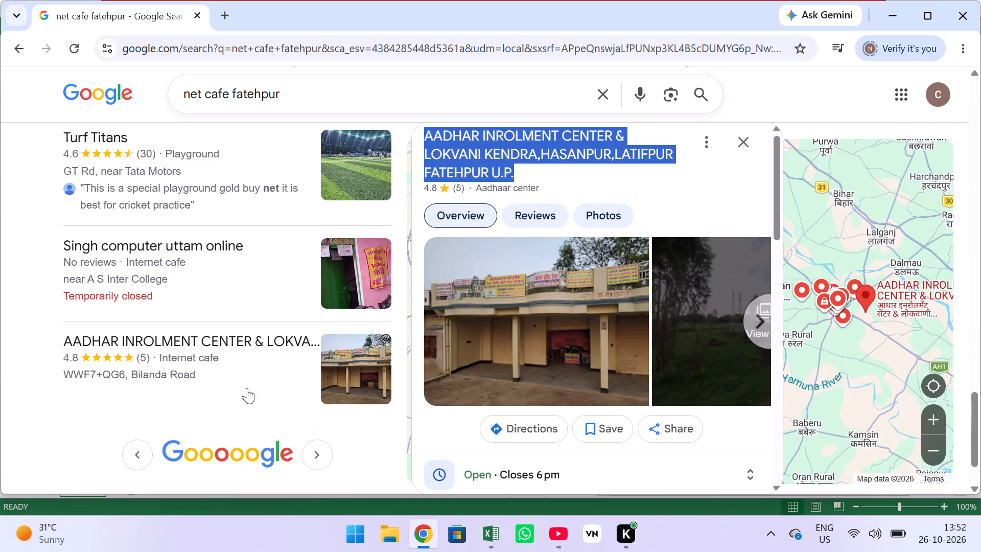
scroll(525, 360, down, 5)
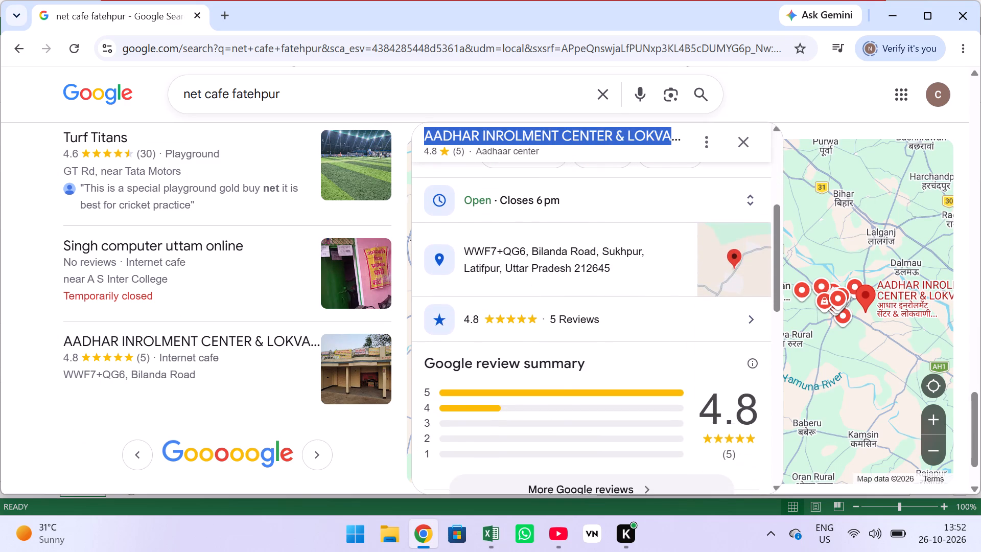
scroll(525, 360, up, 2)
Go to the next page of the net cafe fatehpur place results.
click(315, 452)
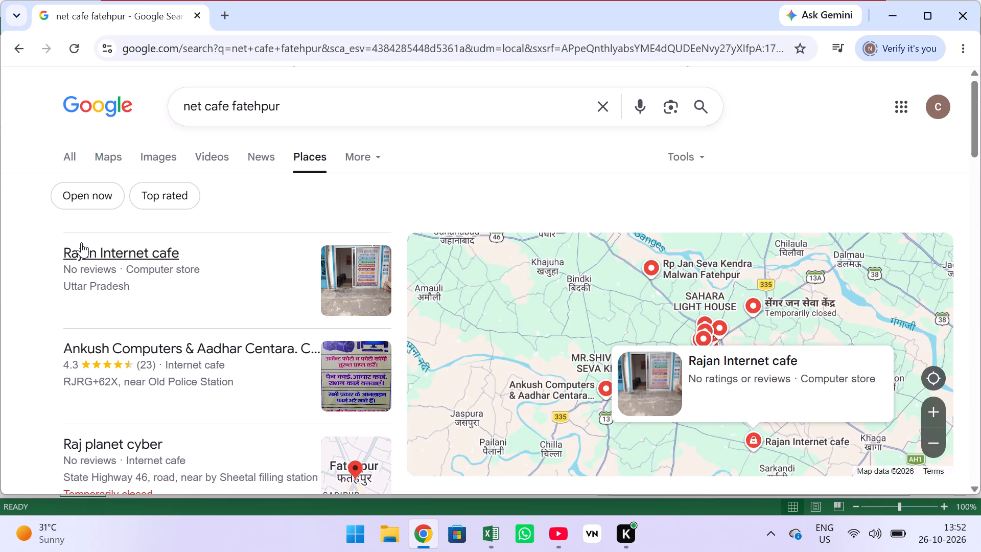
Open the Rajan Internet cafe listing and copy its name over the entry in Excel cell B55.
click(81, 242)
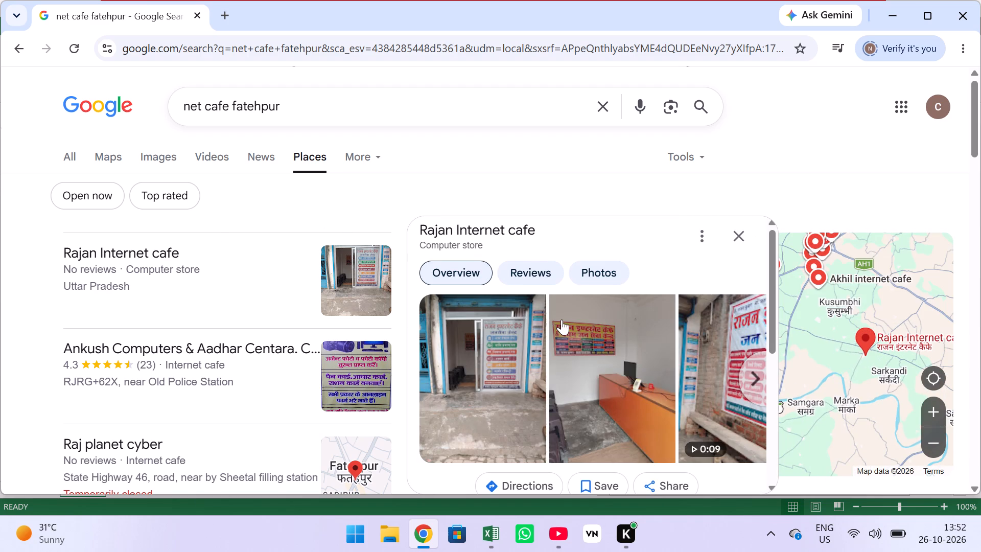
drag(540, 228, 509, 231)
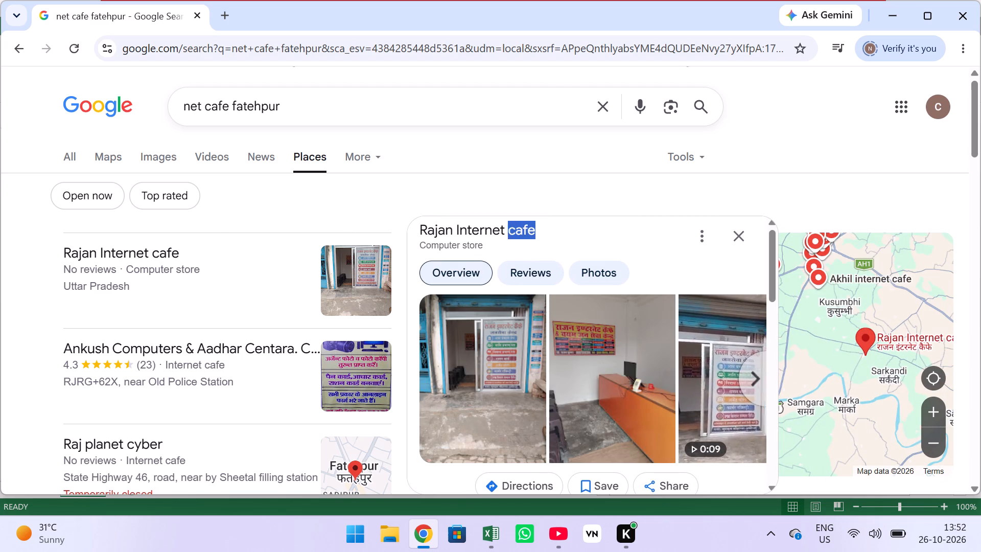
drag(509, 231, 421, 236)
key(ctrl+c)
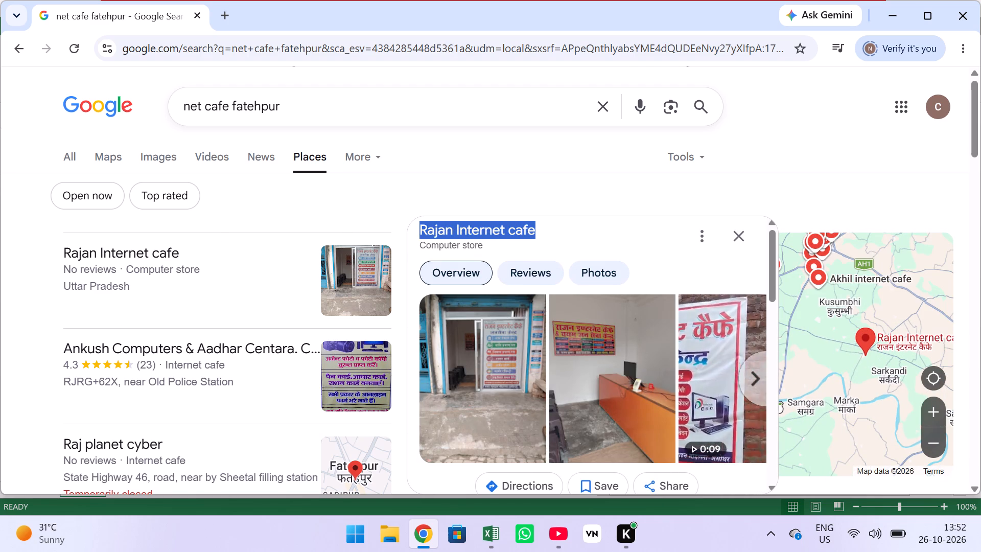
key(alt+Tab)
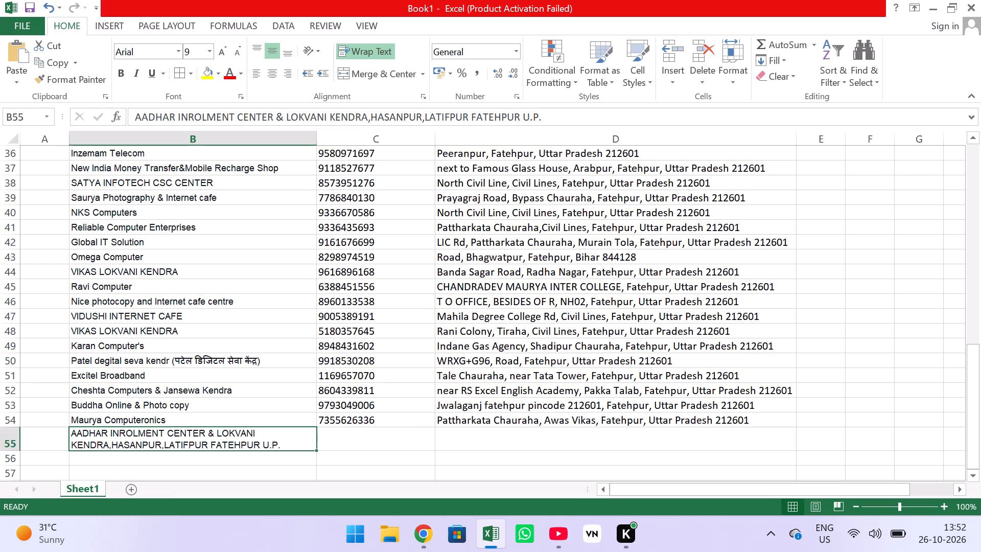
key(ctrl+v)
Return to the Rajan Internet cafe listing in Chrome and examine its details and photos for a phone number.
key(alt+Tab)
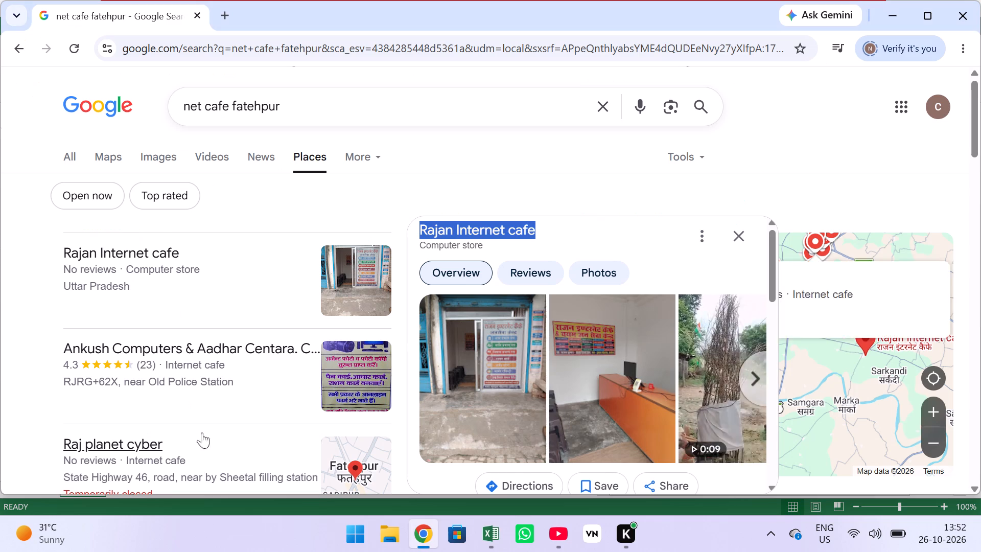
scroll(558, 330, down, 5)
scroll(558, 330, up, 1)
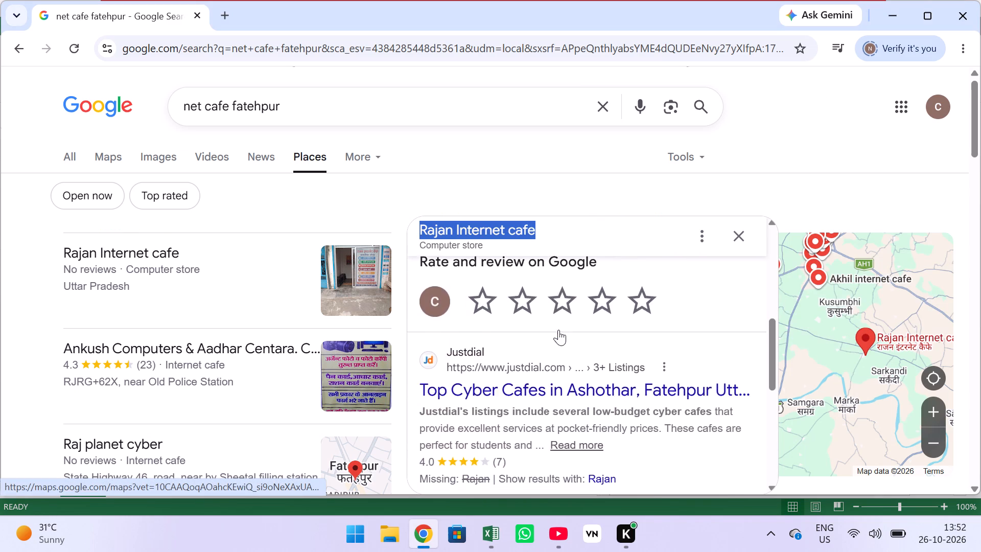
scroll(558, 330, up, 1)
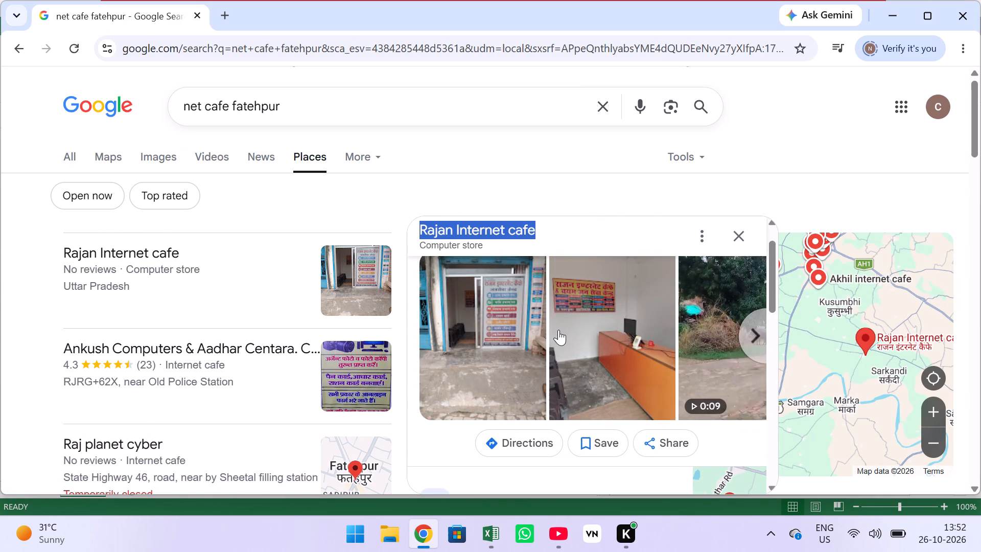
scroll(558, 330, down, 3)
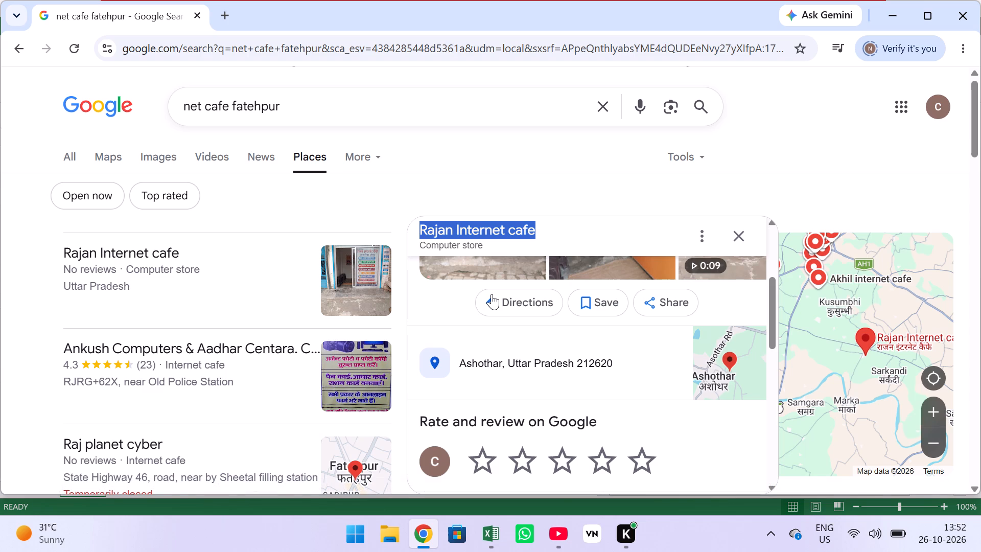
scroll(492, 294, up, 3)
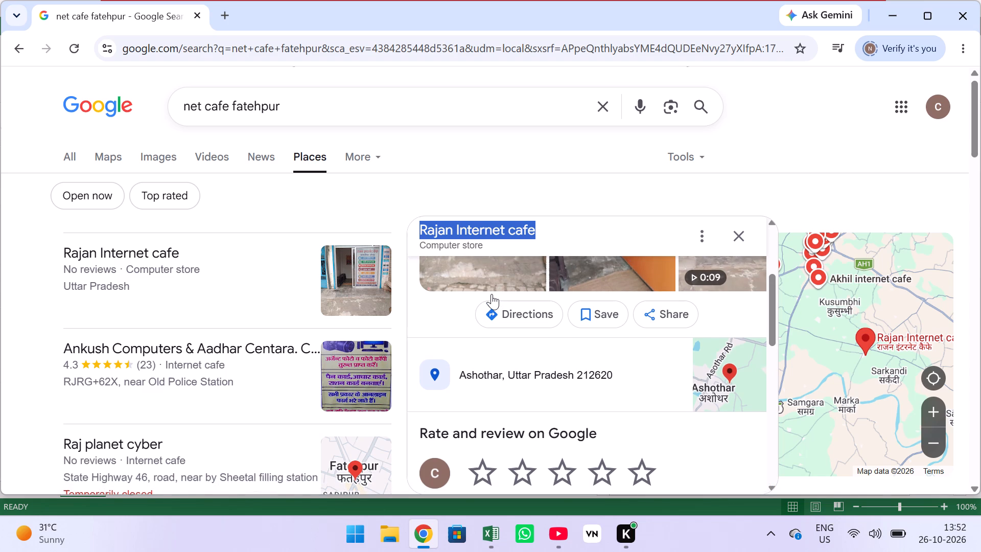
scroll(492, 294, up, 2)
click(492, 294)
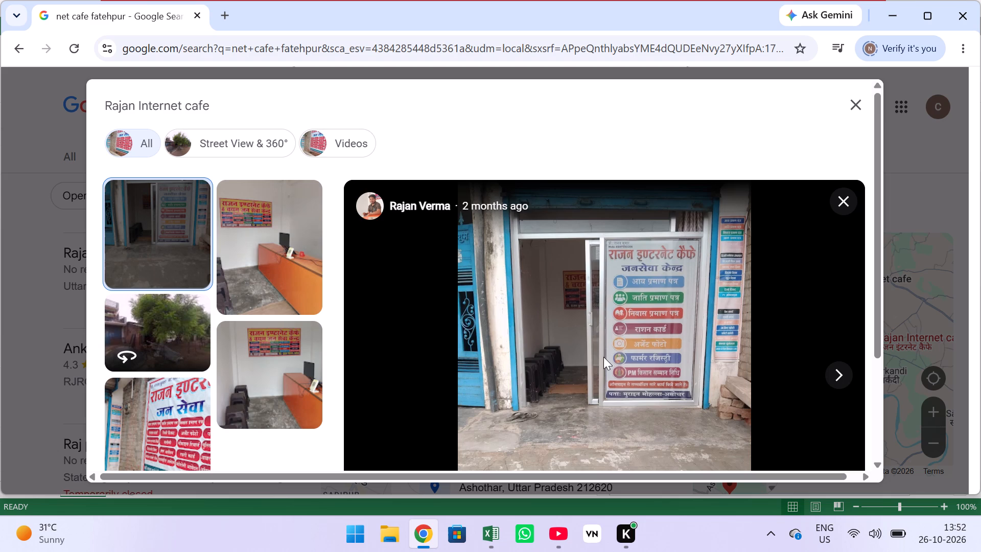
click(248, 208)
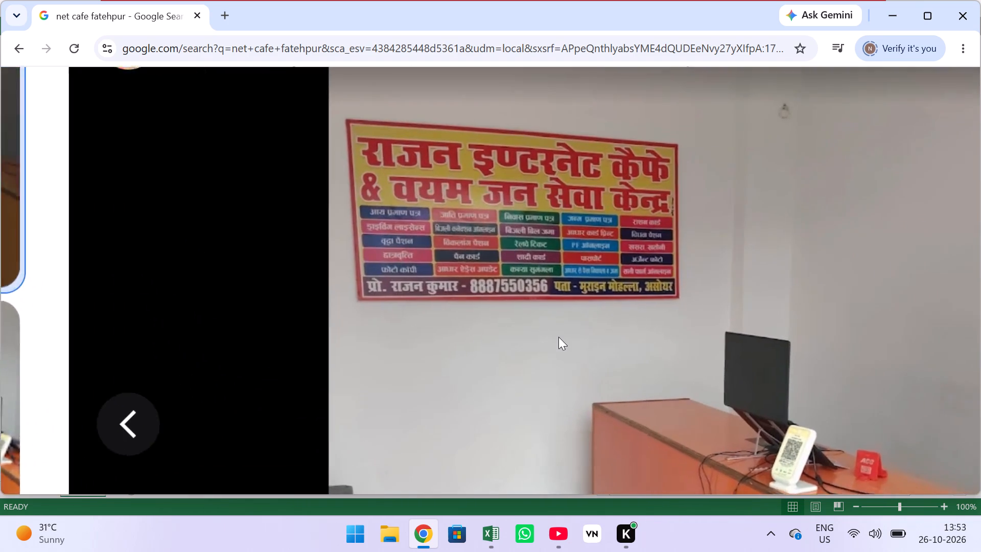
Enter the phone number shown on the Rajan Internet cafe signboard photo in Excel cell C55.
key(alt+Tab)
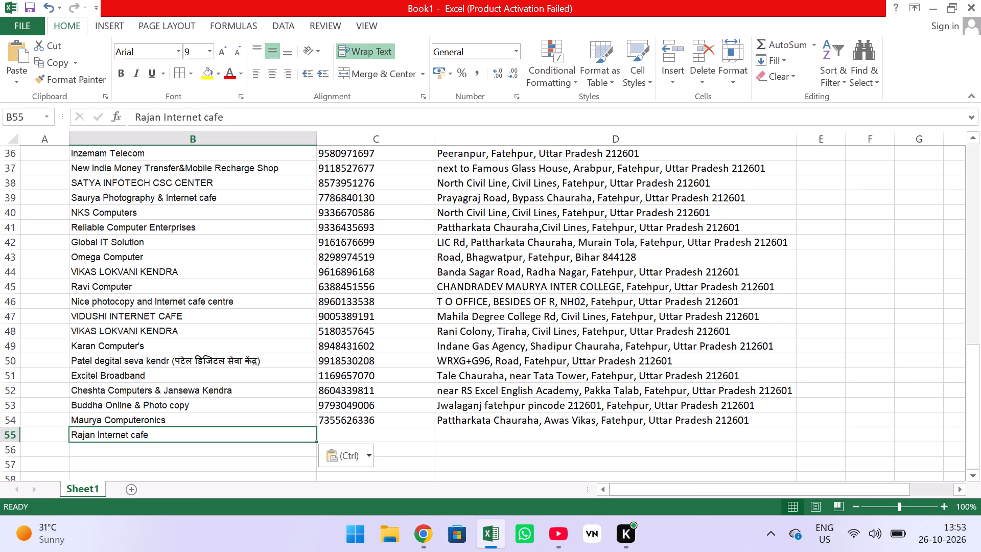
click(370, 436)
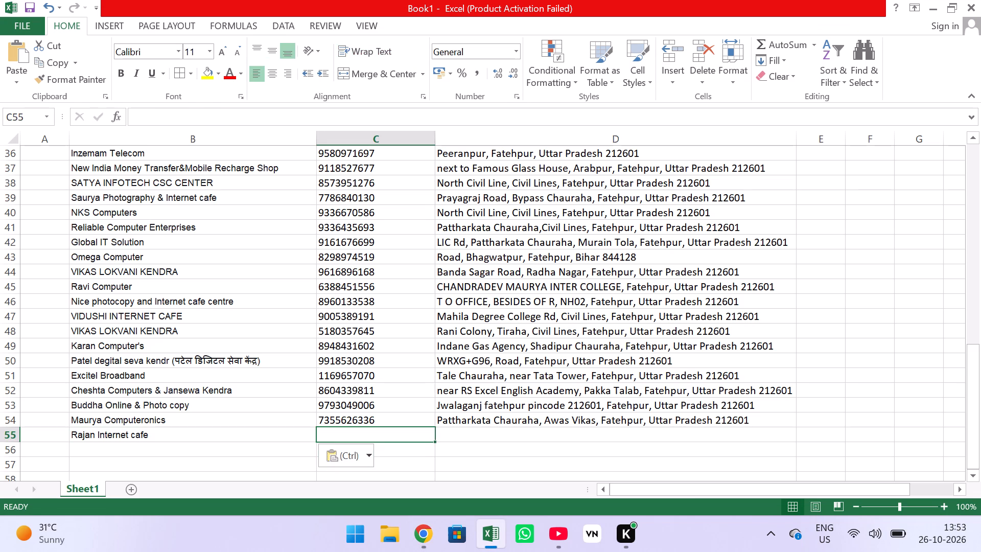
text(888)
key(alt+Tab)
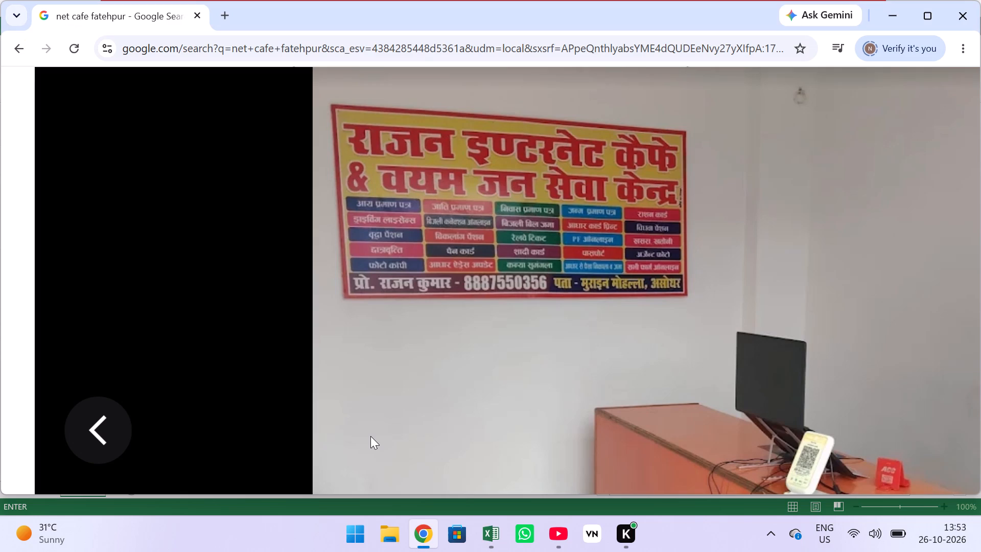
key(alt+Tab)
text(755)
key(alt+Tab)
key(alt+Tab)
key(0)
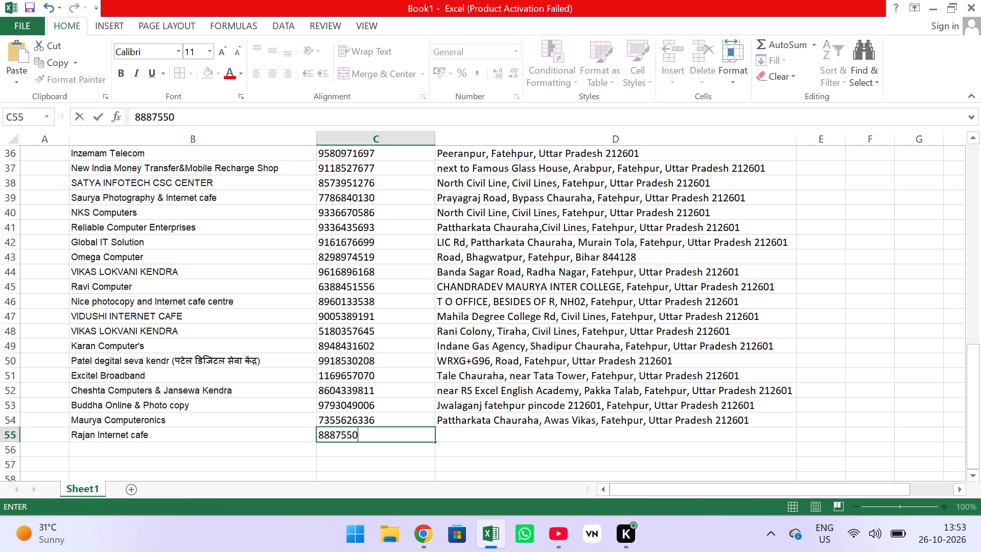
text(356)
Leave the photo in Chrome, reopen the Rajan Internet cafe listing from the place results and check its address.
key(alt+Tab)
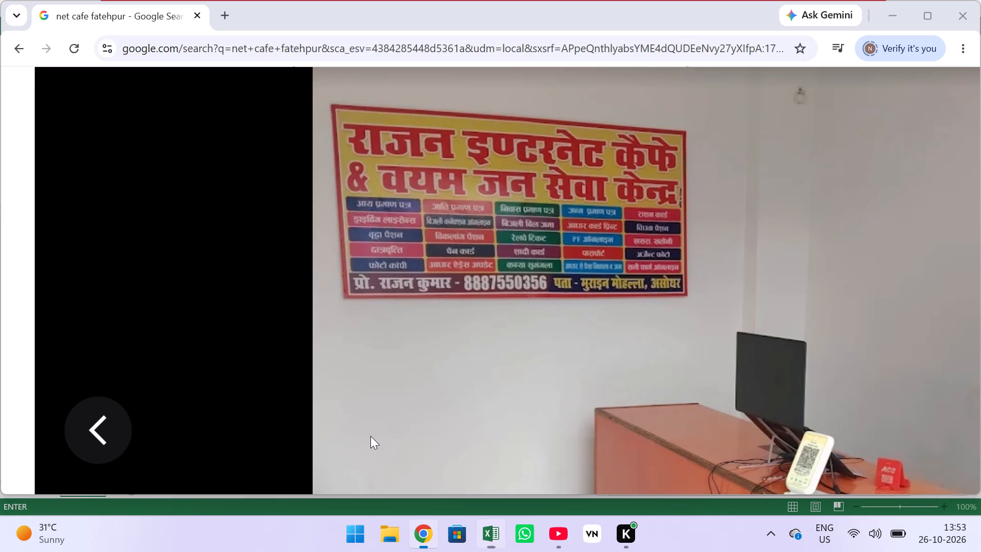
click(14, 48)
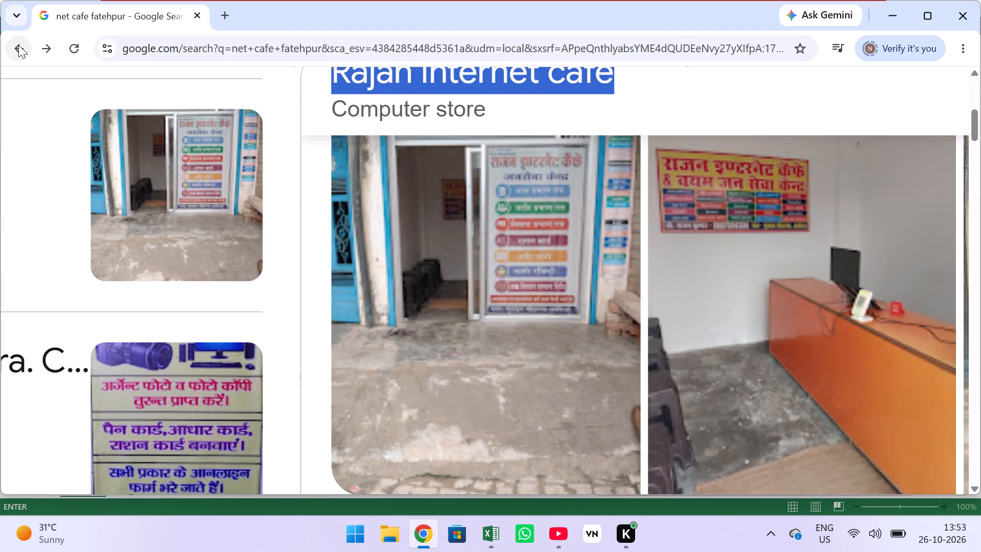
click(18, 45)
click(18, 45)
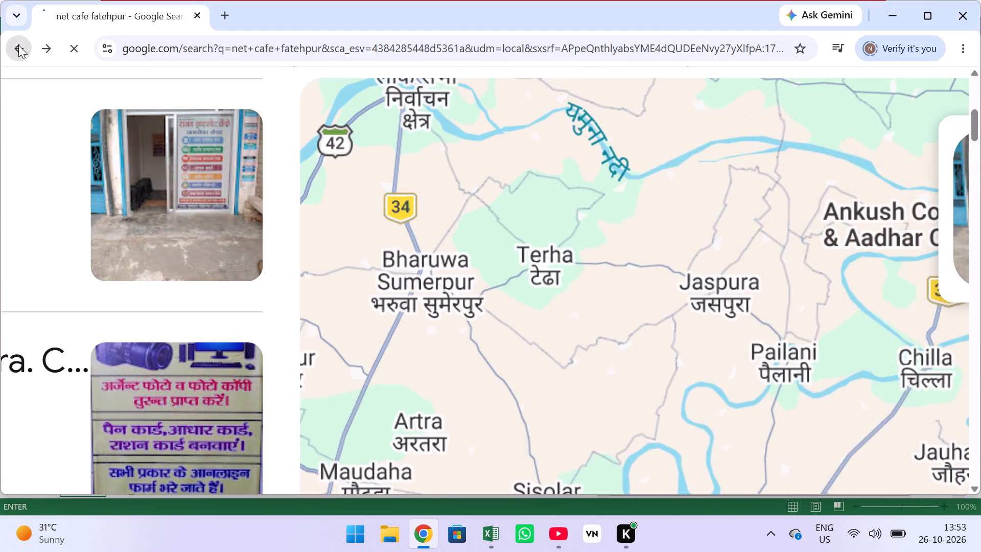
scroll(524, 300, down, 3)
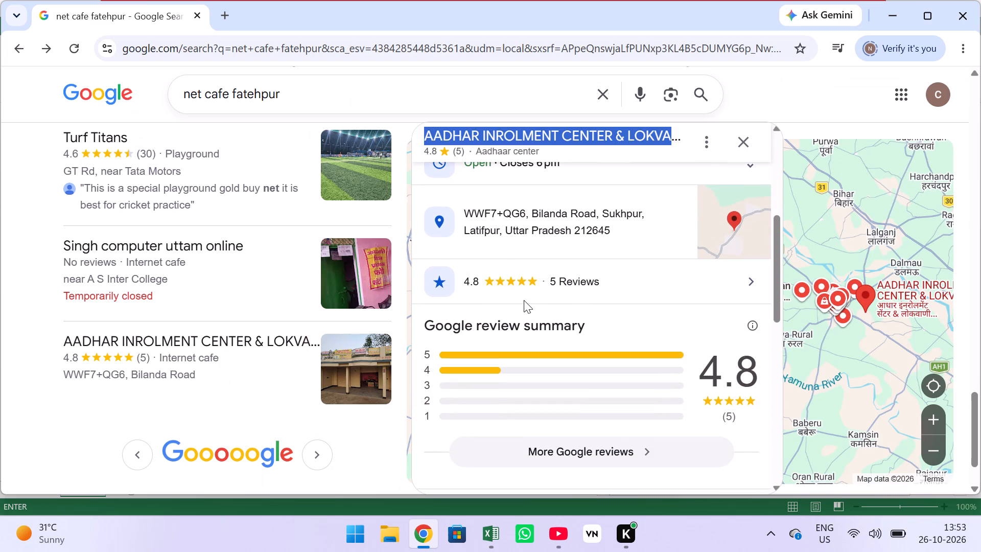
scroll(524, 300, up, 5)
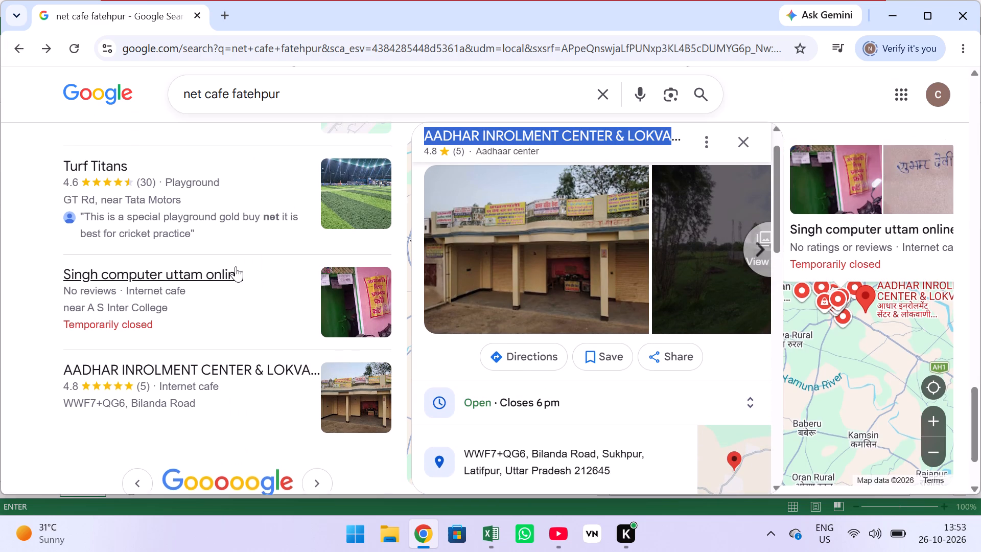
click(326, 399)
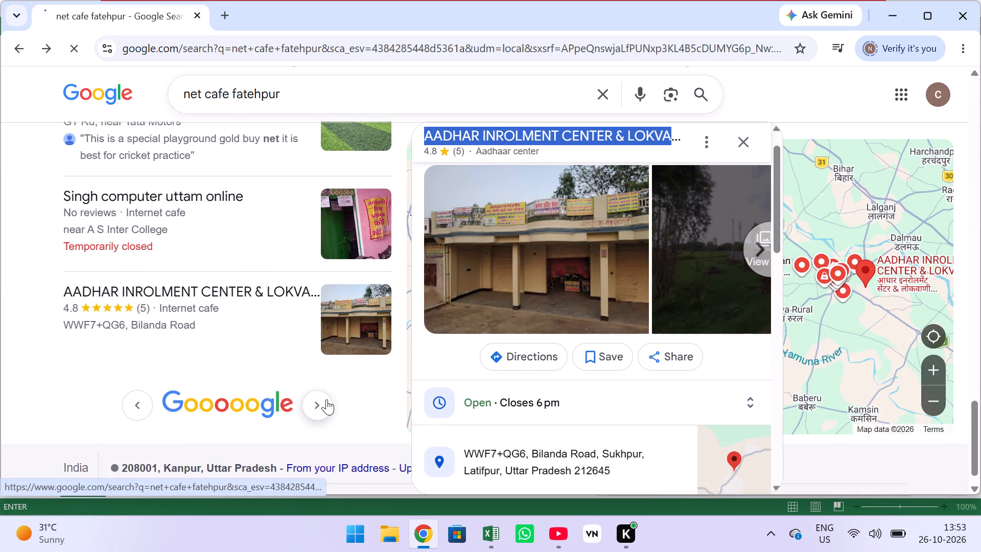
scroll(165, 319, down, 4)
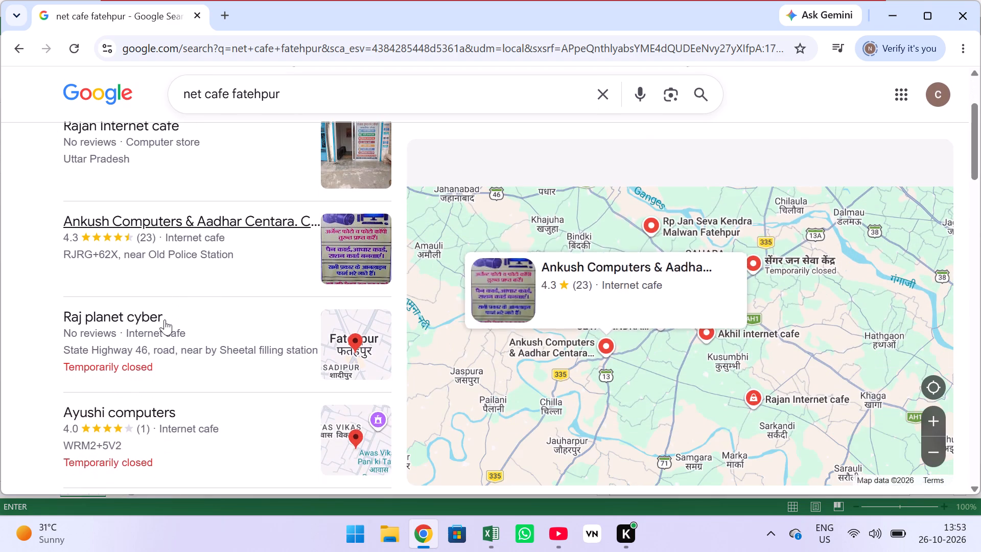
click(99, 143)
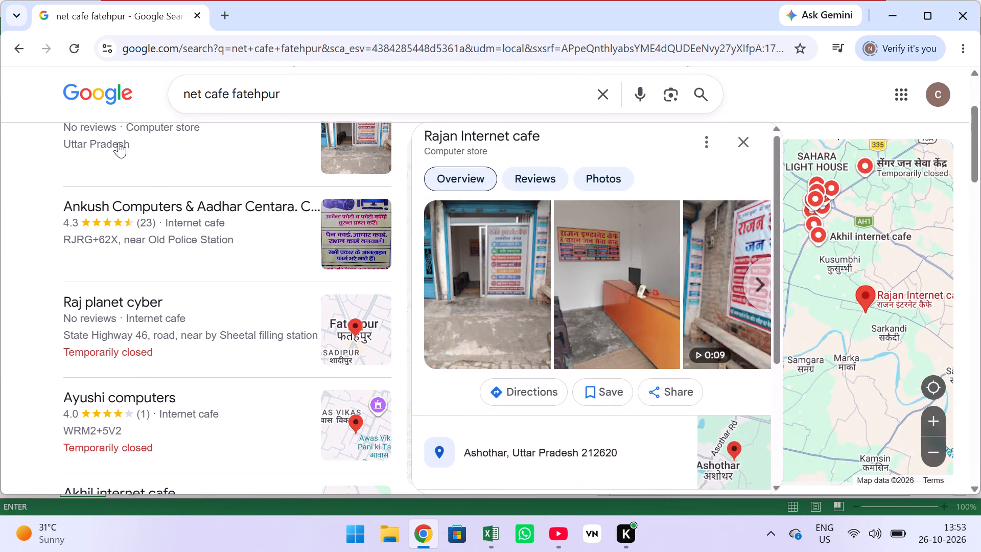
scroll(518, 333, down, 2)
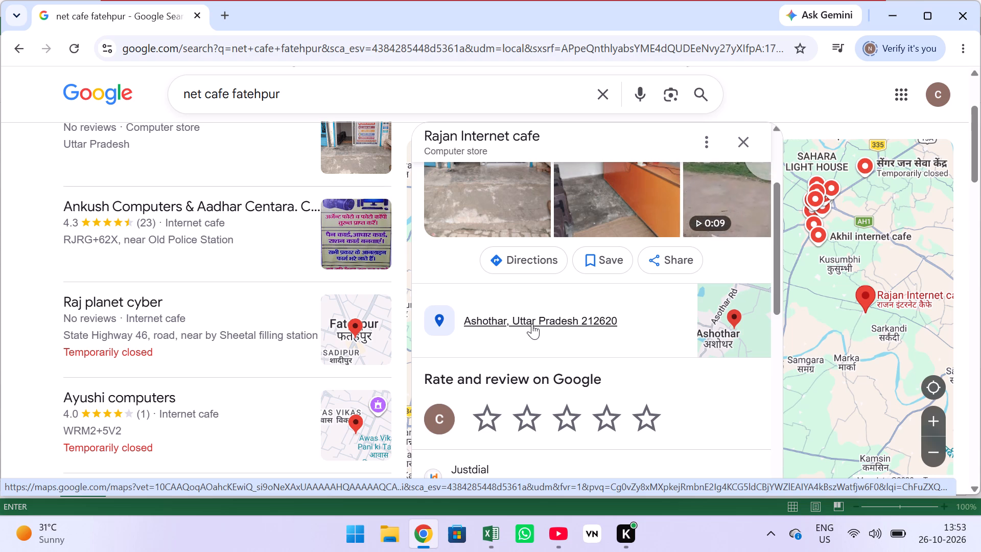
Enter the Rajan Internet cafe listing's locality, state and postal code as its address in Excel cell D55.
key(alt+Tab)
click(615, 435)
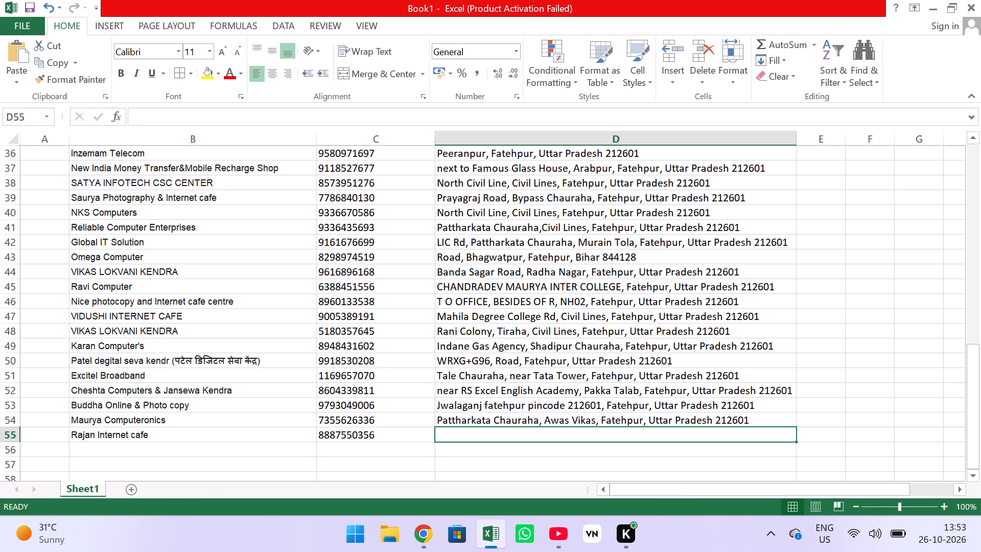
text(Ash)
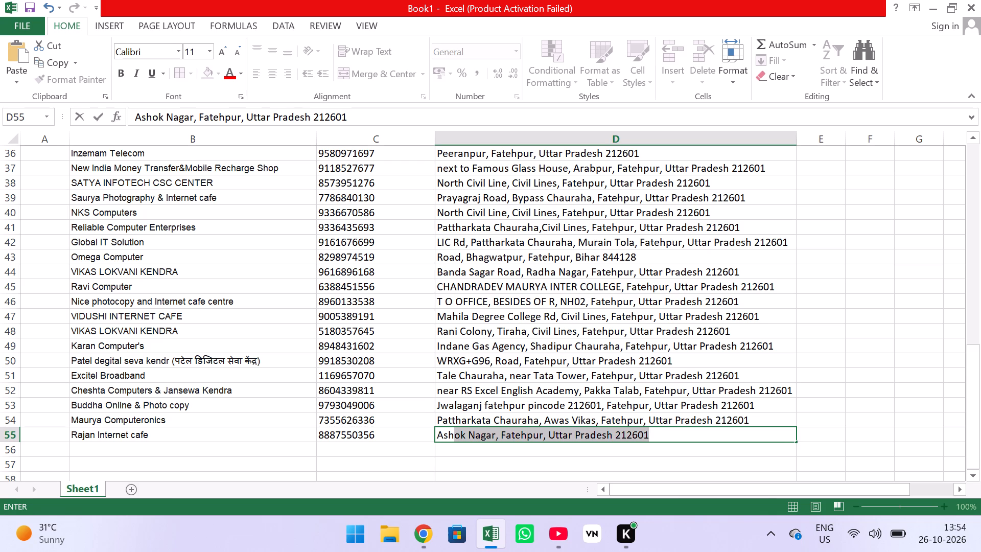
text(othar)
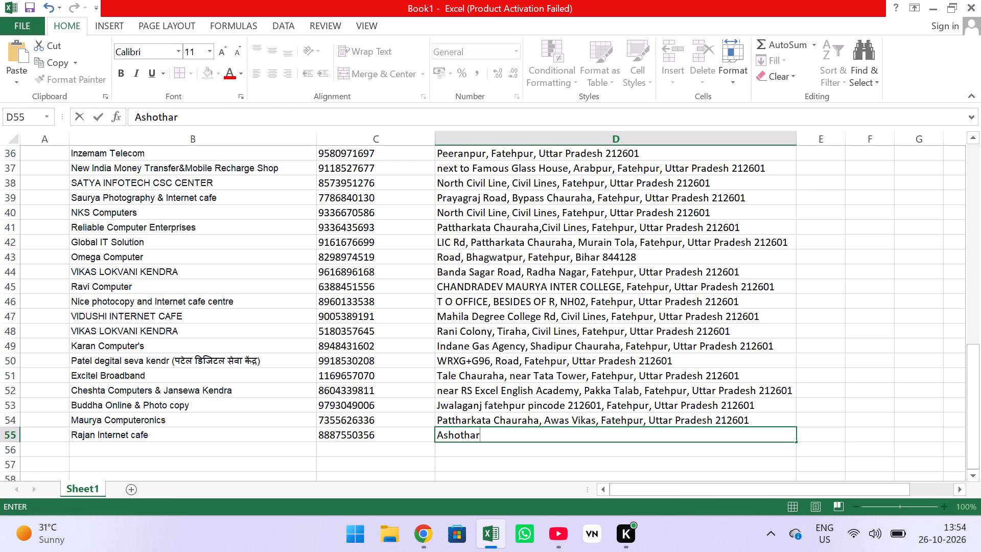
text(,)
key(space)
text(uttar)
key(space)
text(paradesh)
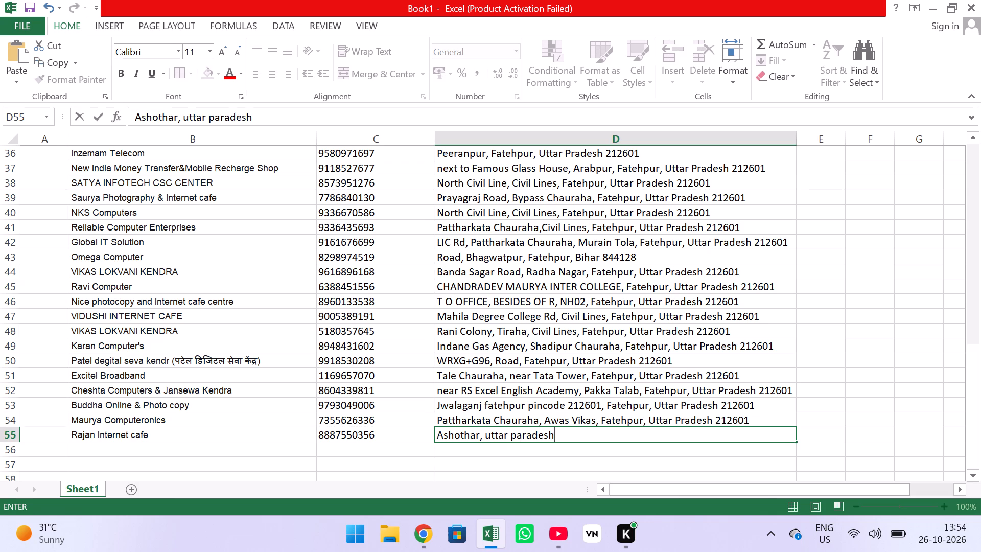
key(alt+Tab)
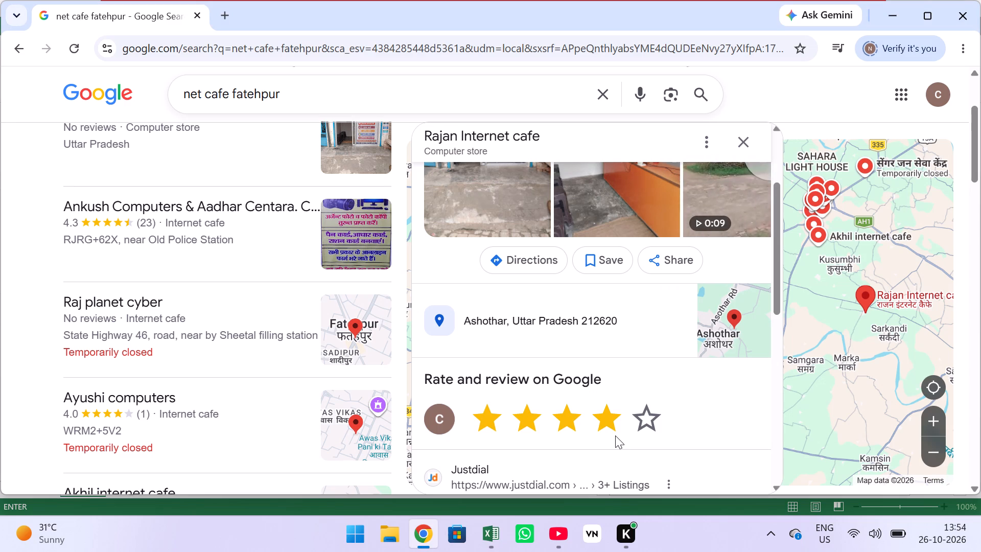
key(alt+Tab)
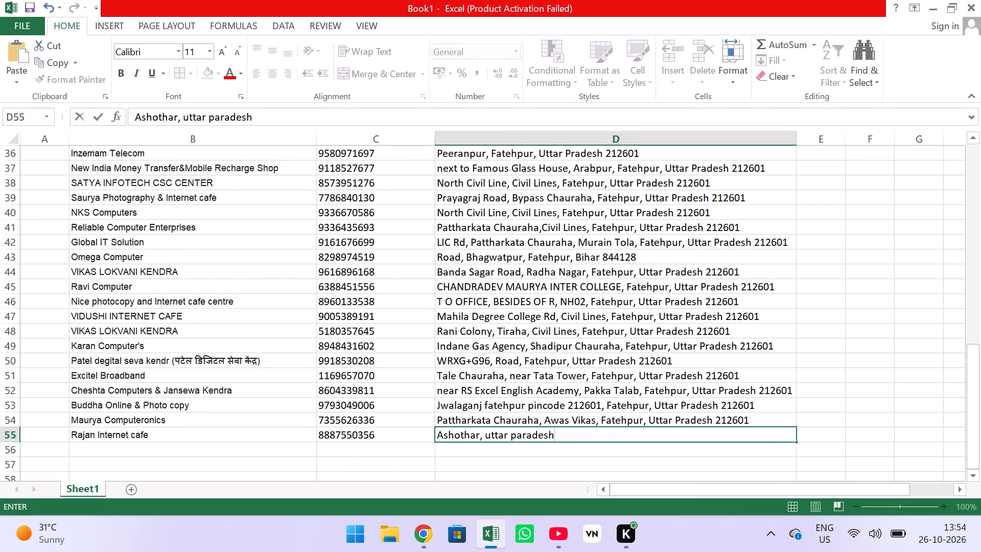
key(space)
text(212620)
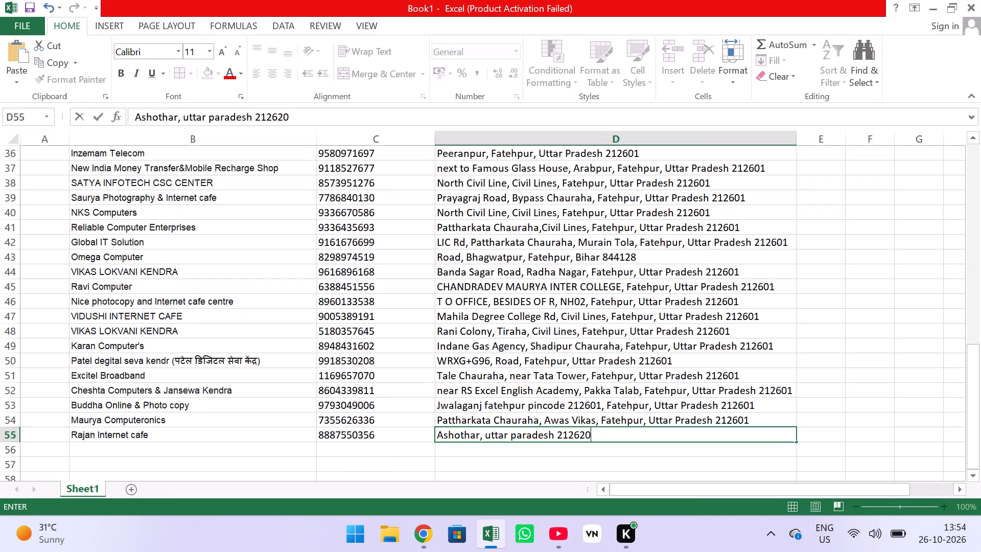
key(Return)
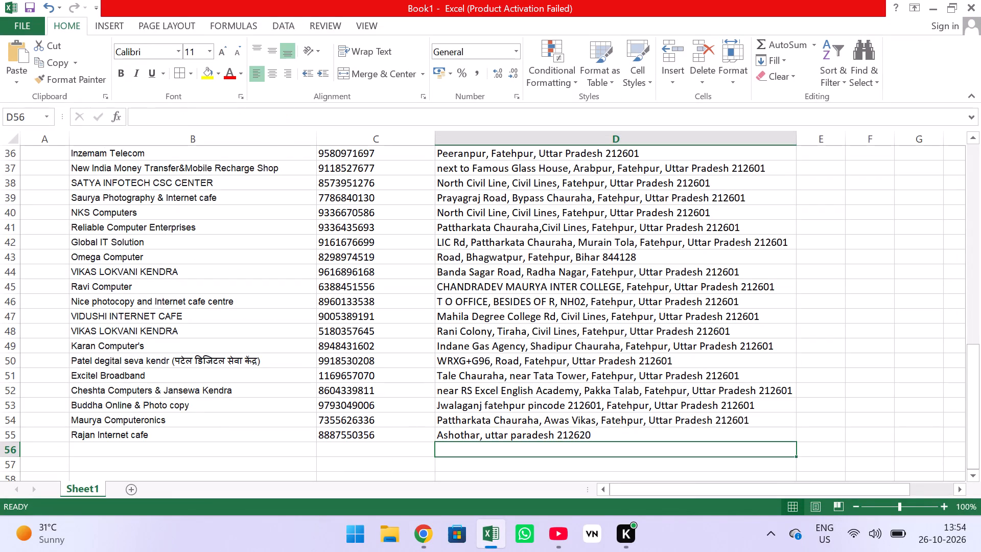
Copy the name Ankush Computers & Aadhar Centara. CSC Bahua from its Chrome listing into Excel cell B56.
click(173, 448)
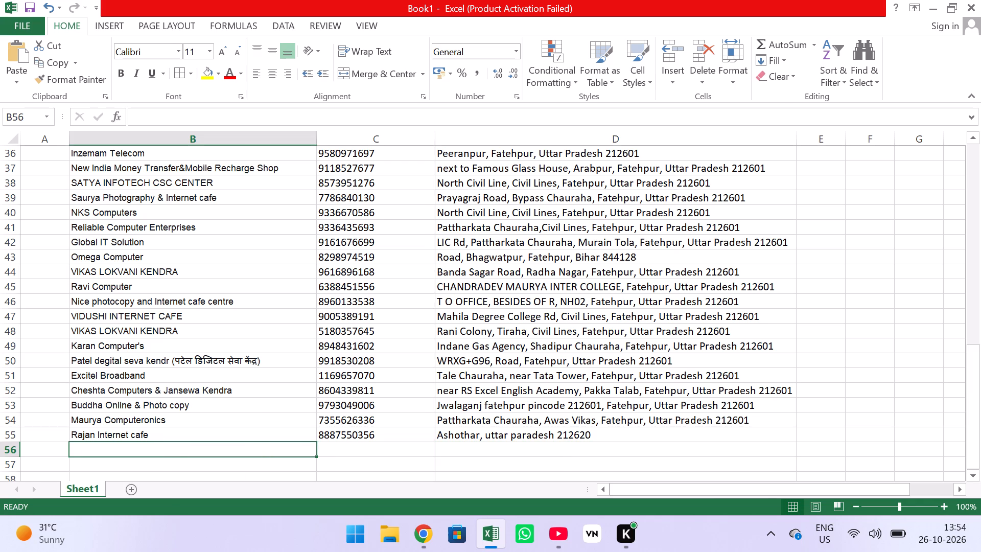
key(alt+Tab)
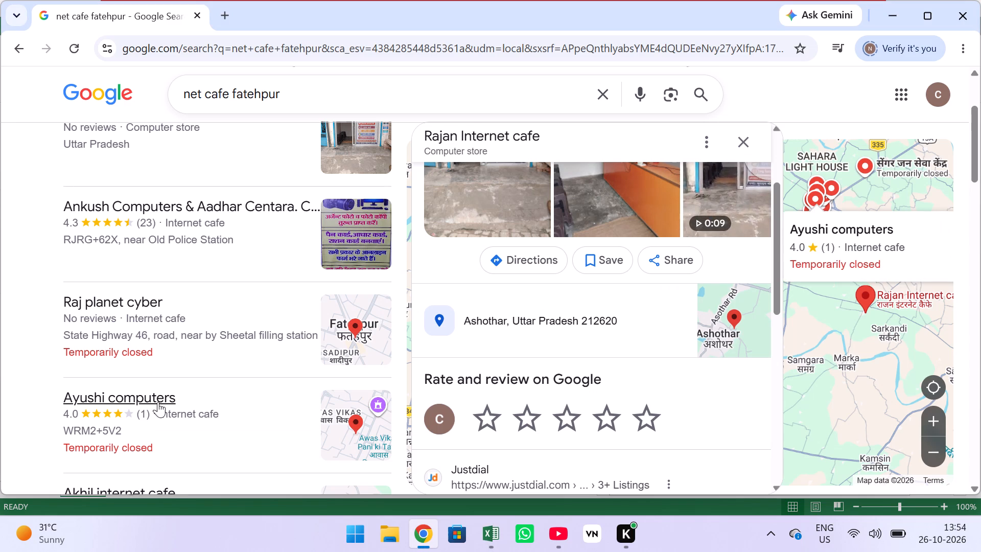
click(143, 204)
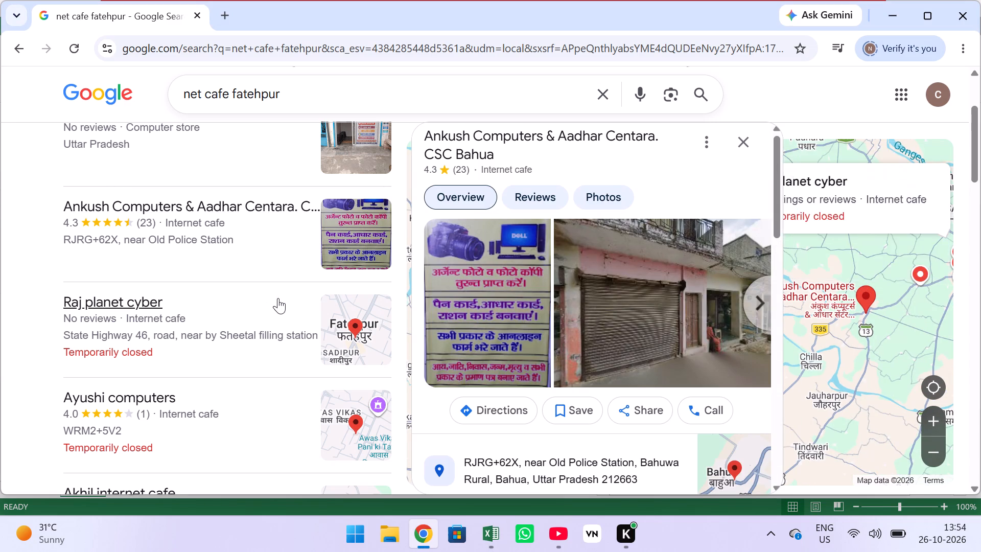
drag(494, 154, 471, 154)
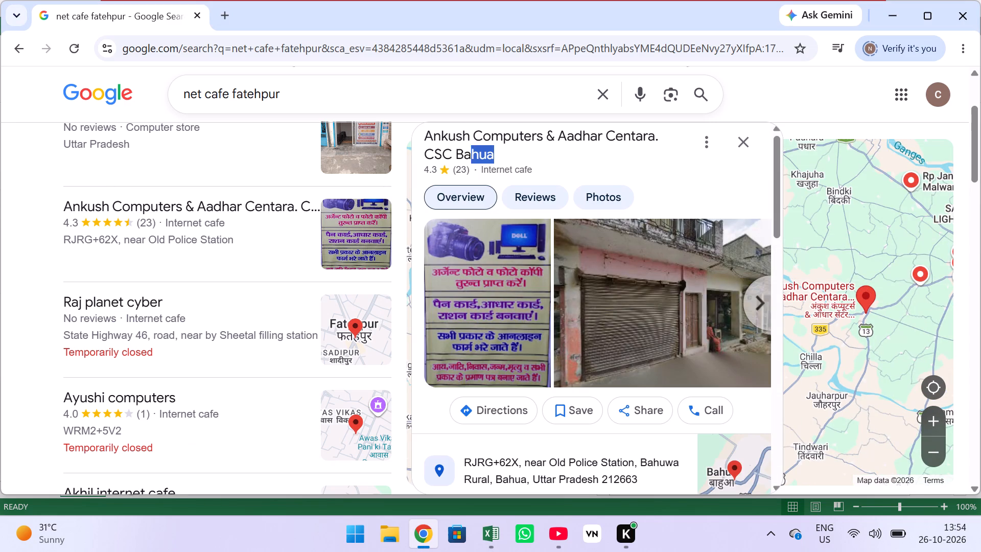
drag(471, 154, 426, 140)
key(ctrl+c)
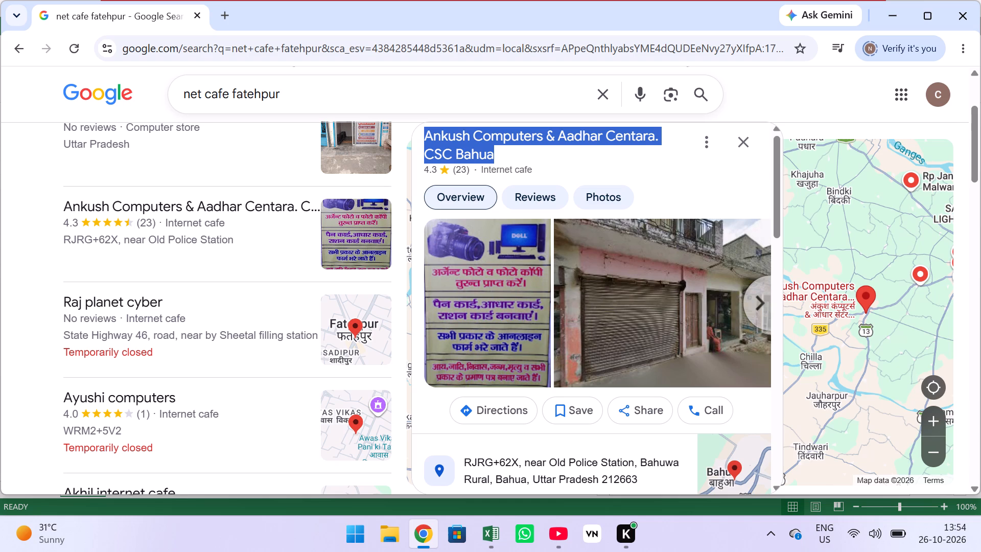
key(alt+Tab)
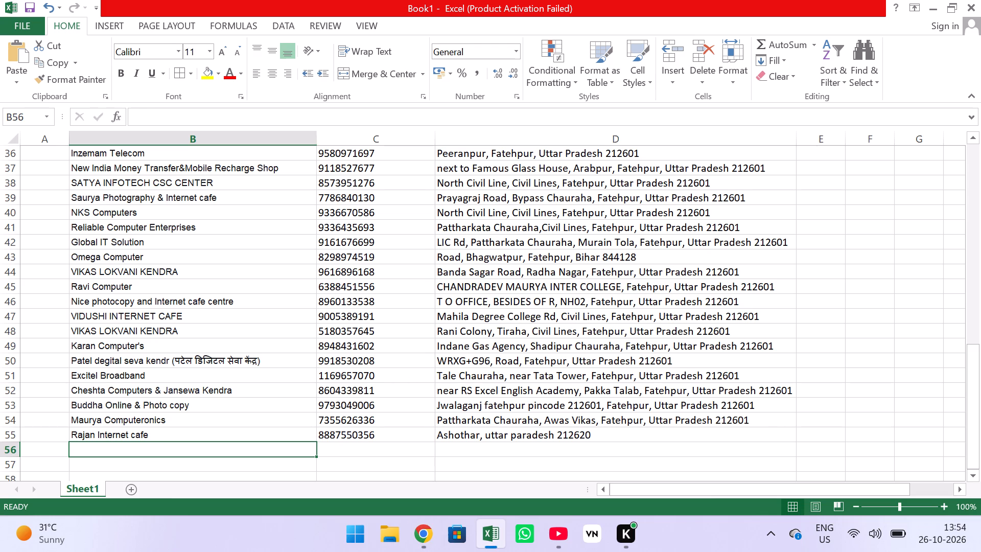
key(ctrl+v)
Copy the Ankush Computers address from its Google Maps page in Chrome into Excel cell D56, removing the leading plus code RJRG+62X.
key(alt+Tab)
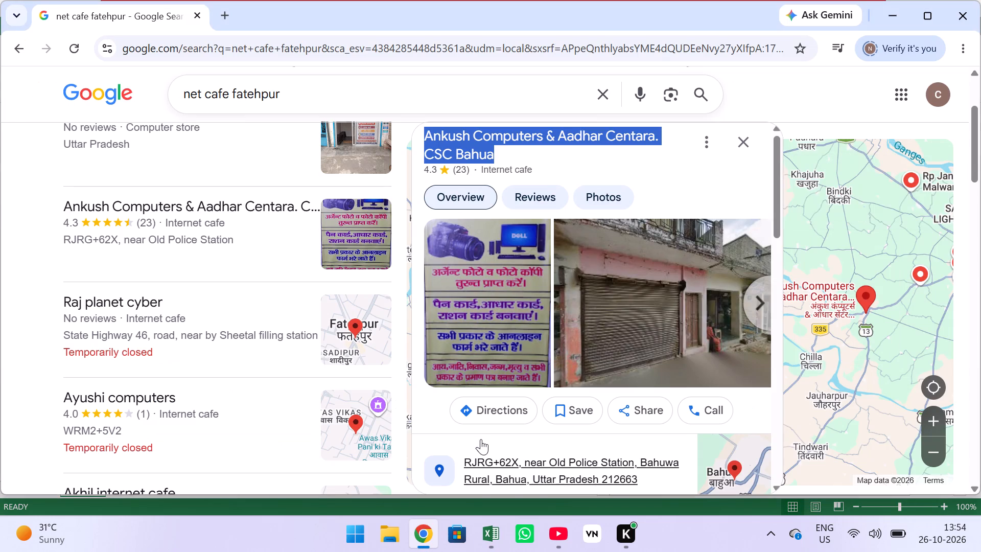
scroll(515, 422, down, 4)
click(568, 227)
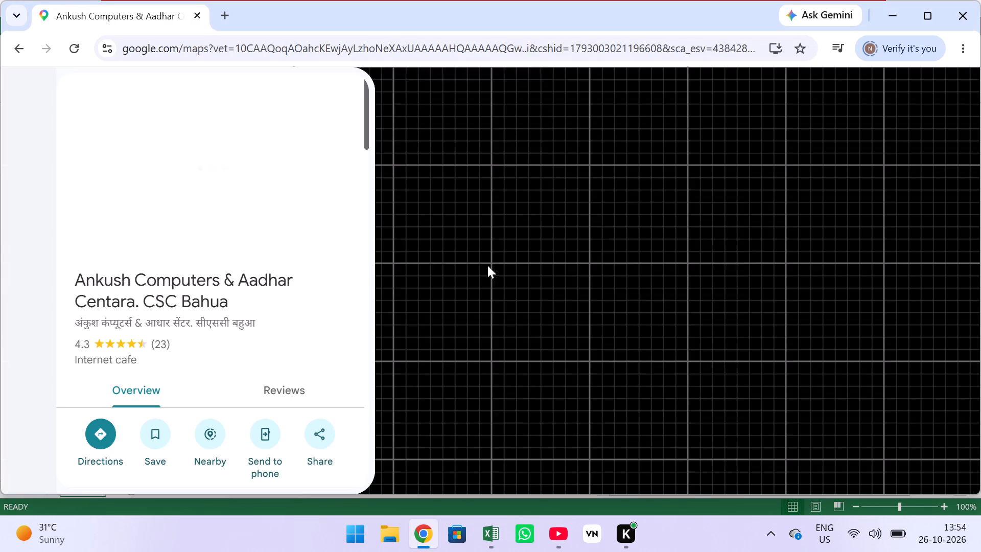
scroll(271, 332, down, 2)
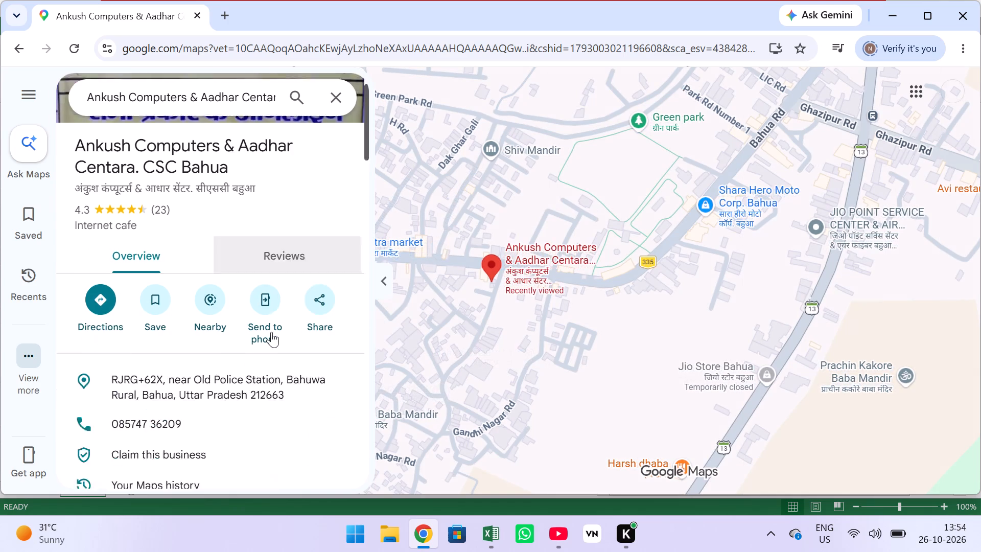
scroll(271, 332, down, 3)
click(339, 273)
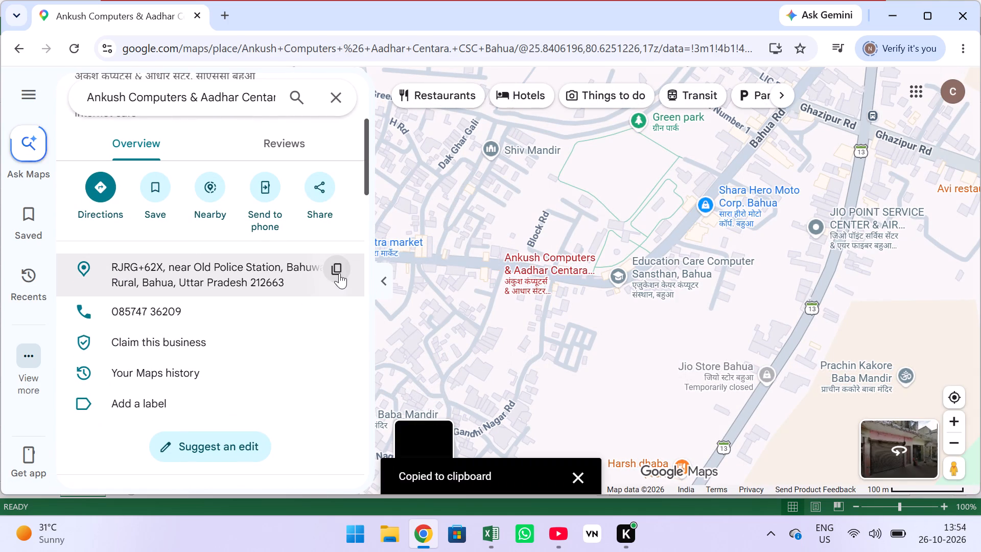
key(alt+Tab)
click(484, 452)
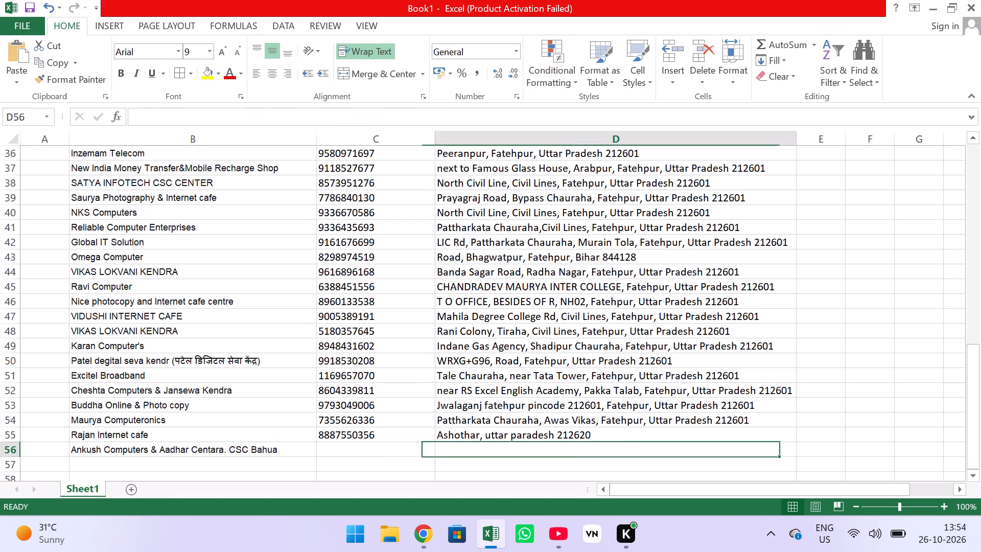
key(ctrl+v)
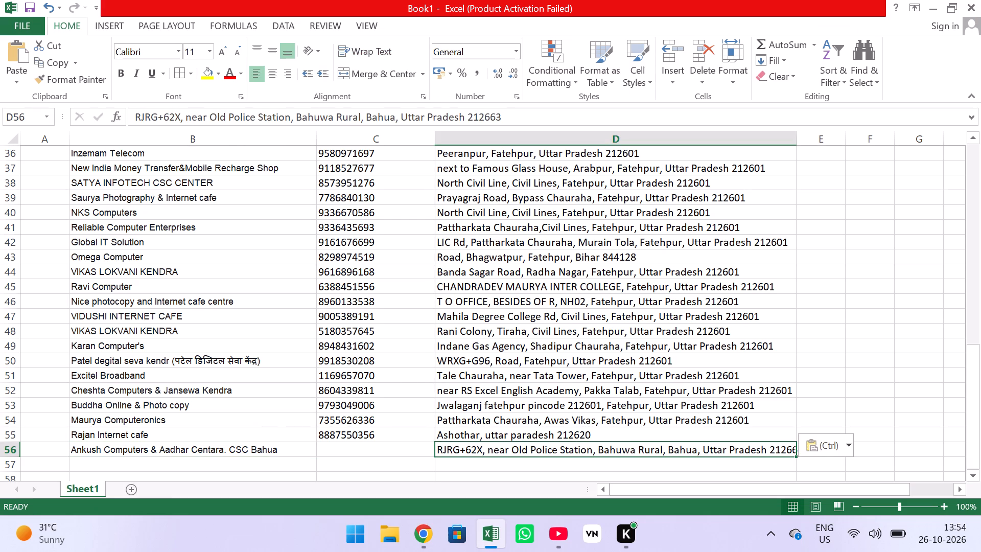
drag(186, 119, 159, 119)
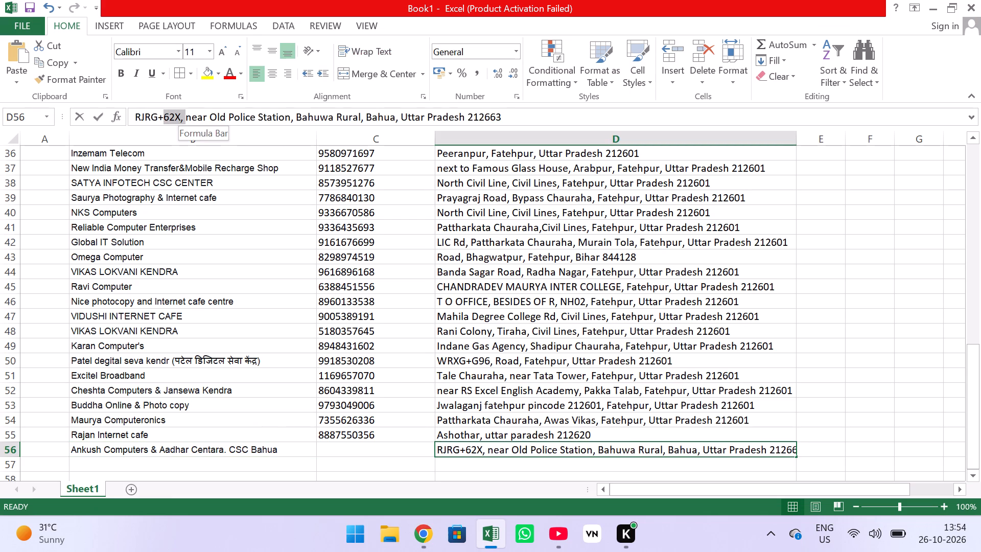
drag(159, 119, 134, 119)
key(BackSpace)
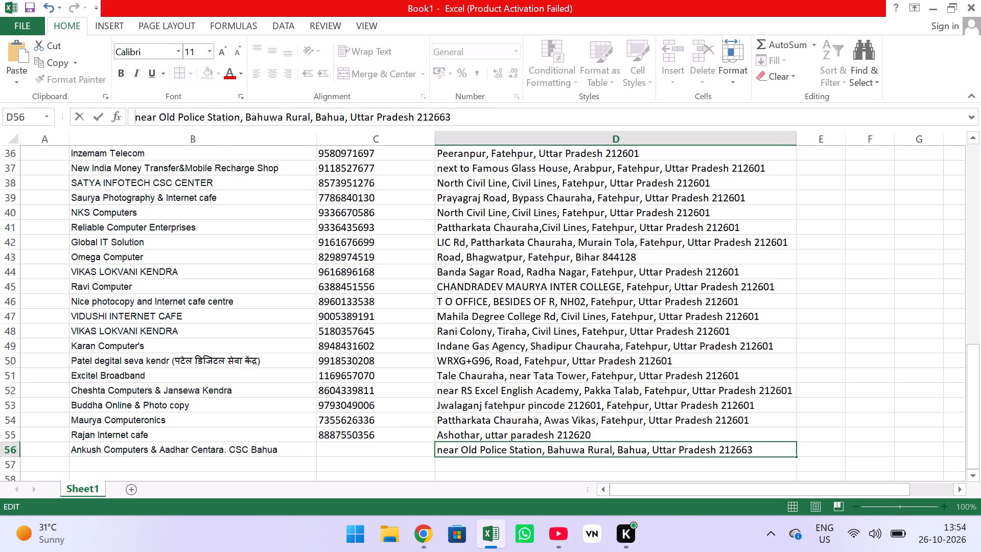
Copy the Ankush Computers phone number from its Maps page in Chrome into Excel cell C56.
key(alt+Tab)
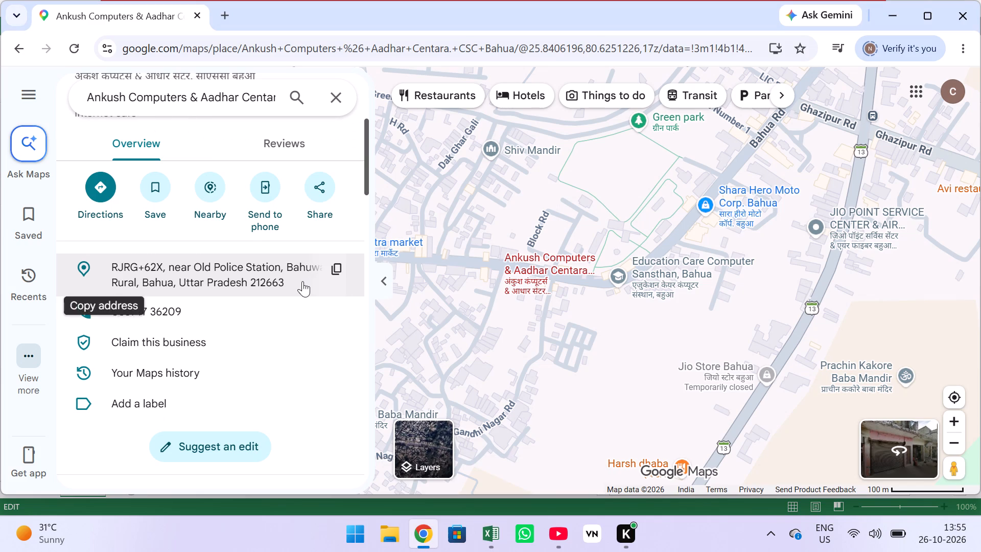
click(308, 312)
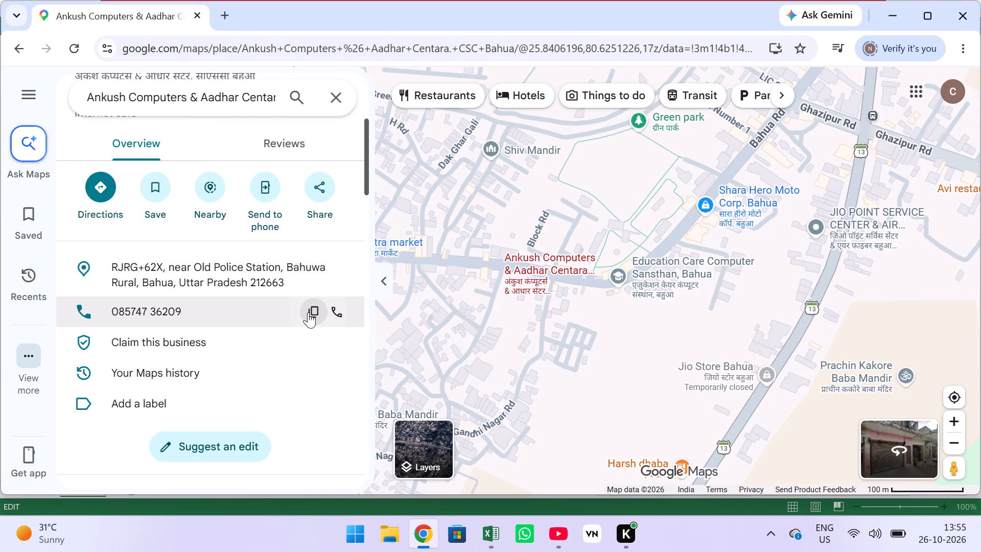
key(alt+Tab)
click(370, 447)
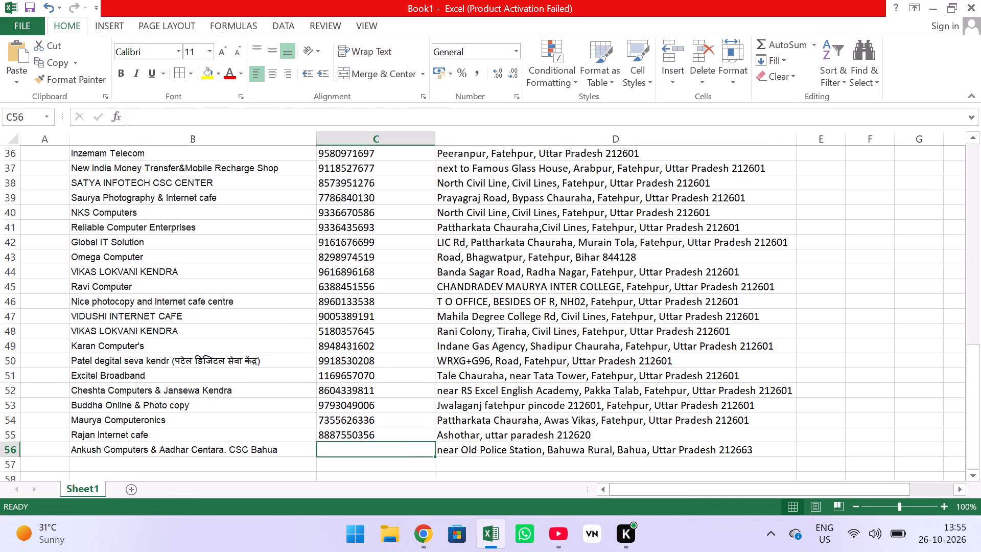
key(ctrl+v)
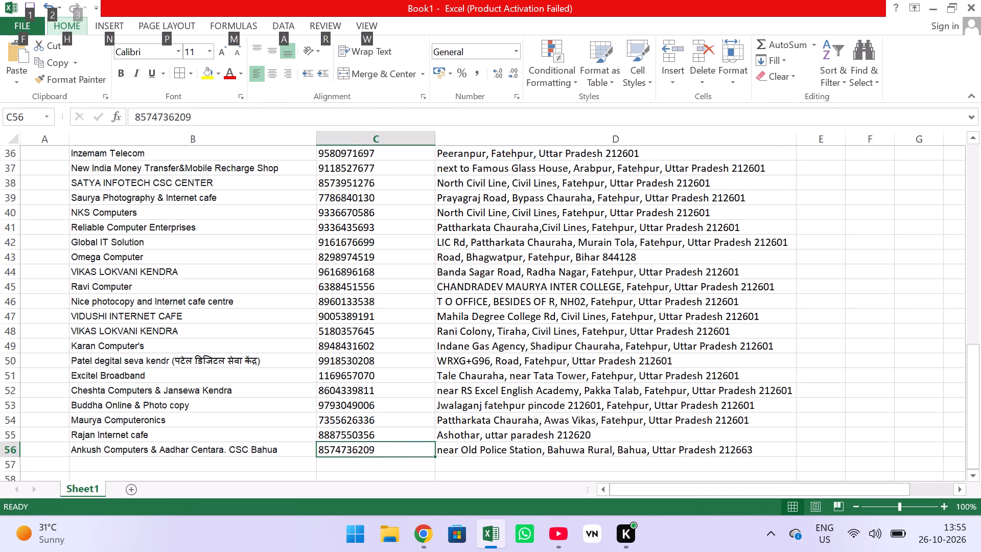
Return to the place results in Chrome, open the Rp Jan Seva Kendra Malwan Fatehpur listing and copy its name into Excel cell B57.
key(alt+Tab)
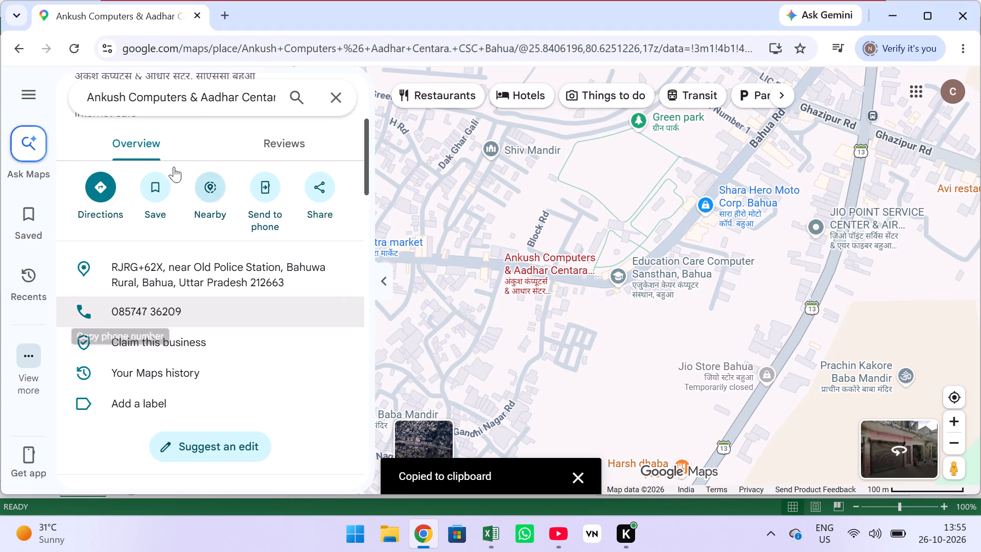
click(13, 48)
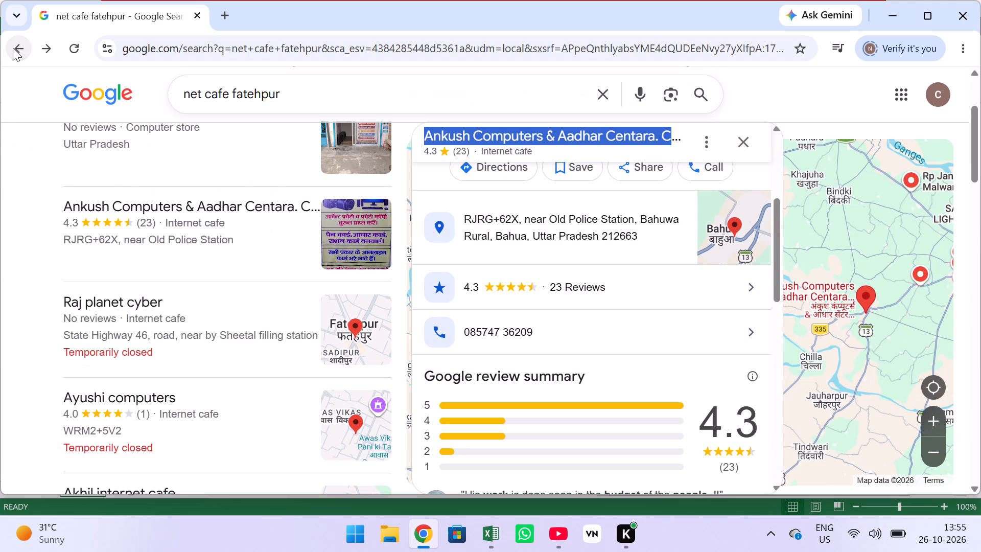
scroll(152, 222, down, 6)
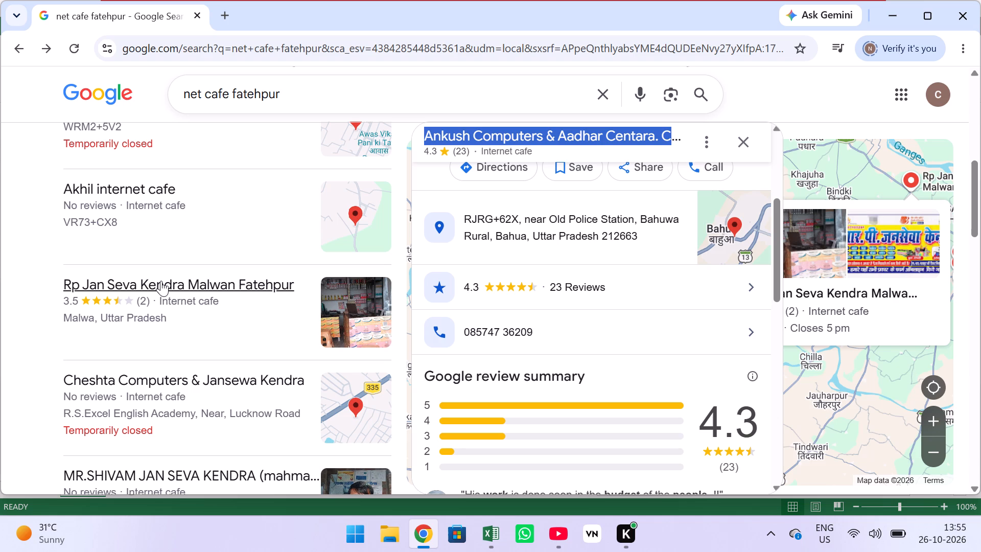
click(161, 281)
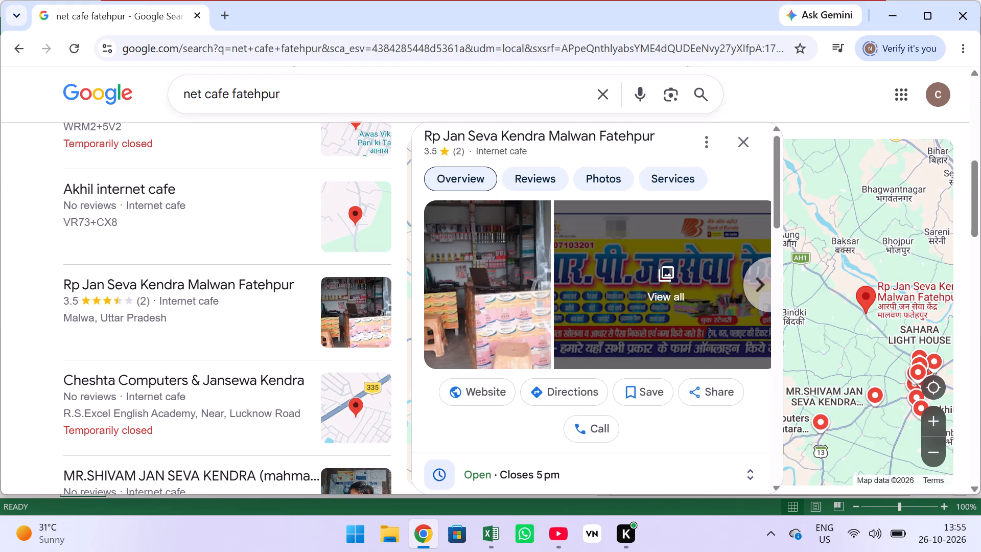
drag(425, 136, 658, 135)
key(ctrl+c)
key(alt+Tab)
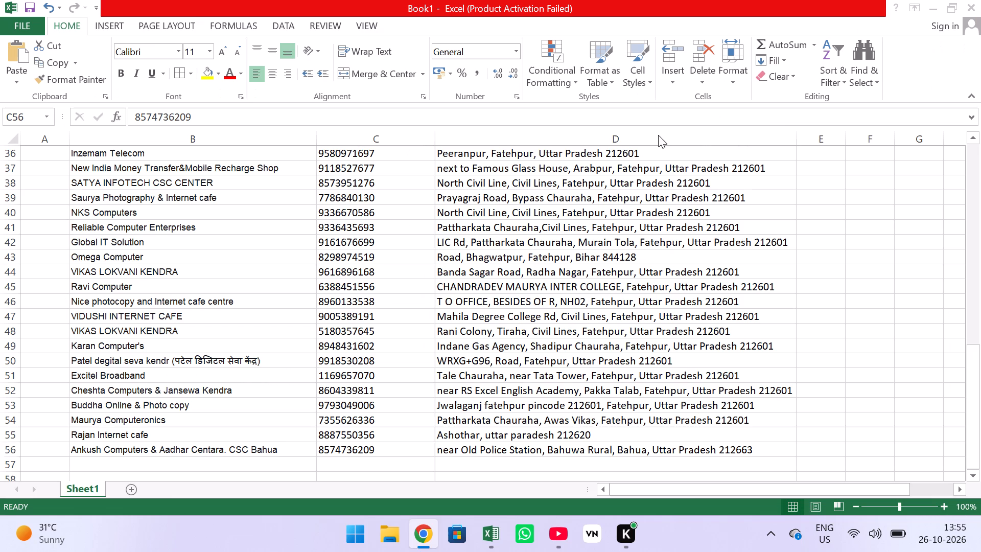
click(206, 464)
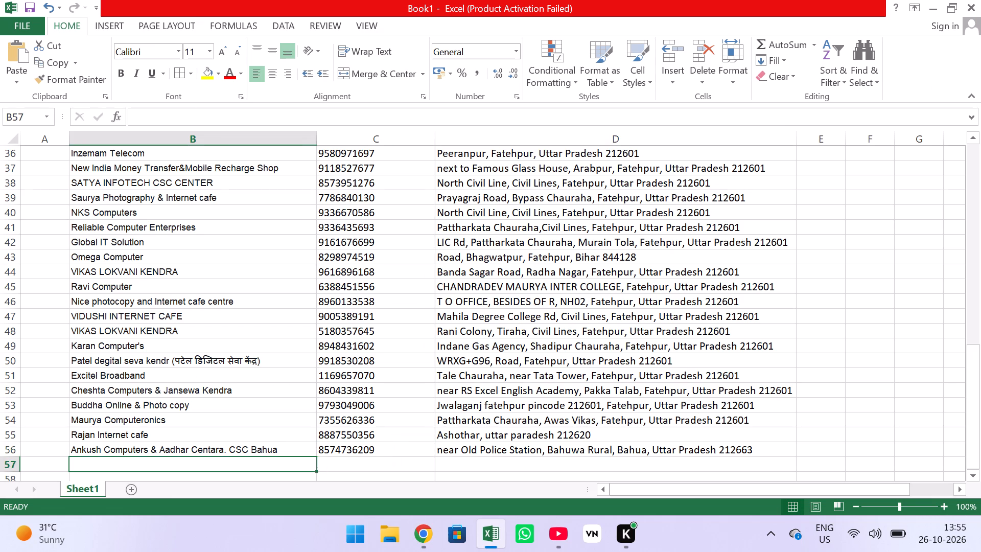
key(ctrl+v)
key(Tab)
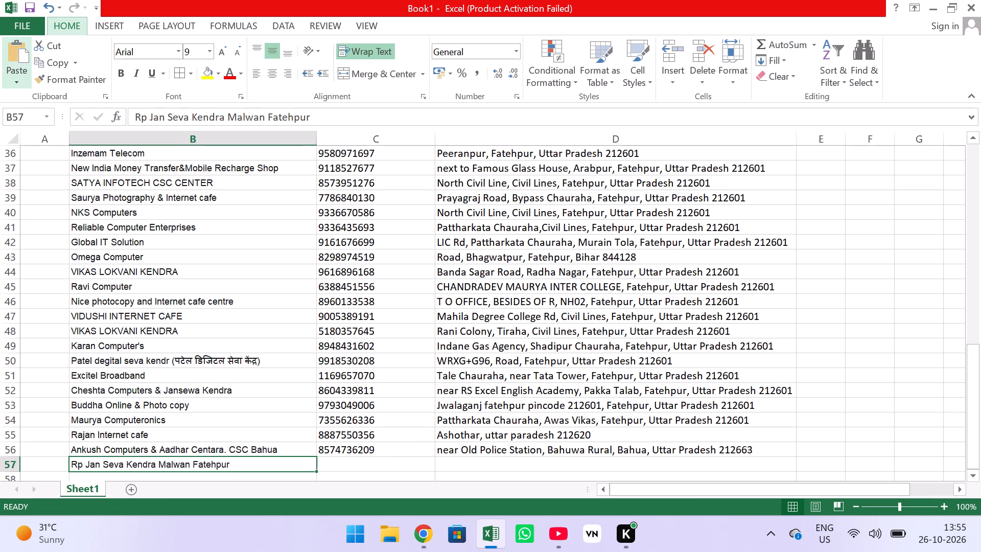
Copy the Rp Jan Seva Kendra Malwan Fatehpur address from its Google Maps page in Chrome into Excel cell D57.
key(alt+Tab)
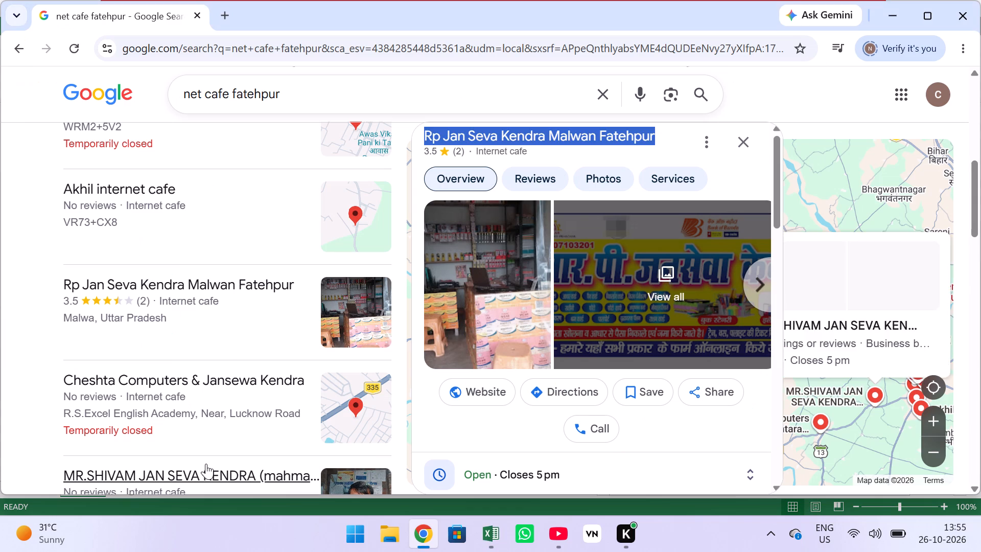
scroll(496, 348, down, 4)
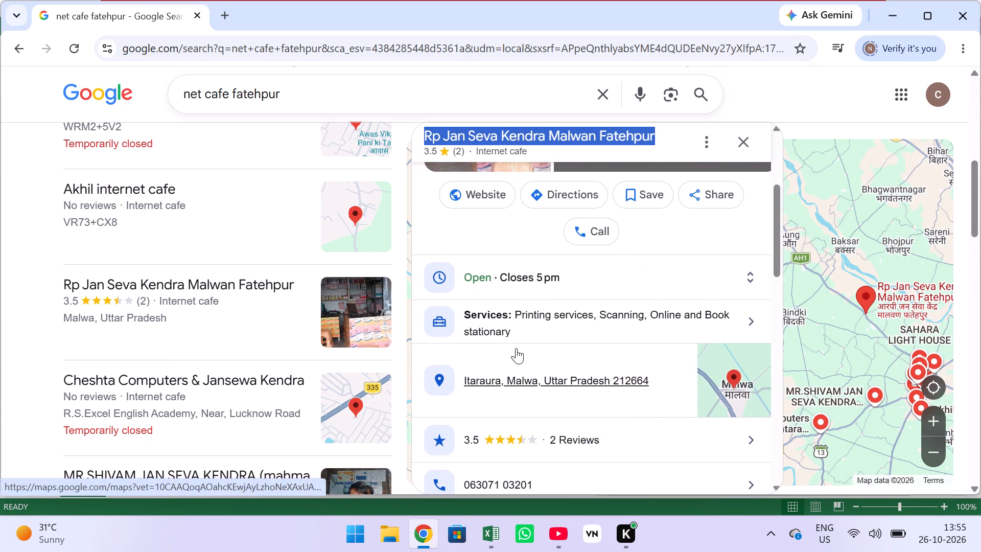
click(542, 380)
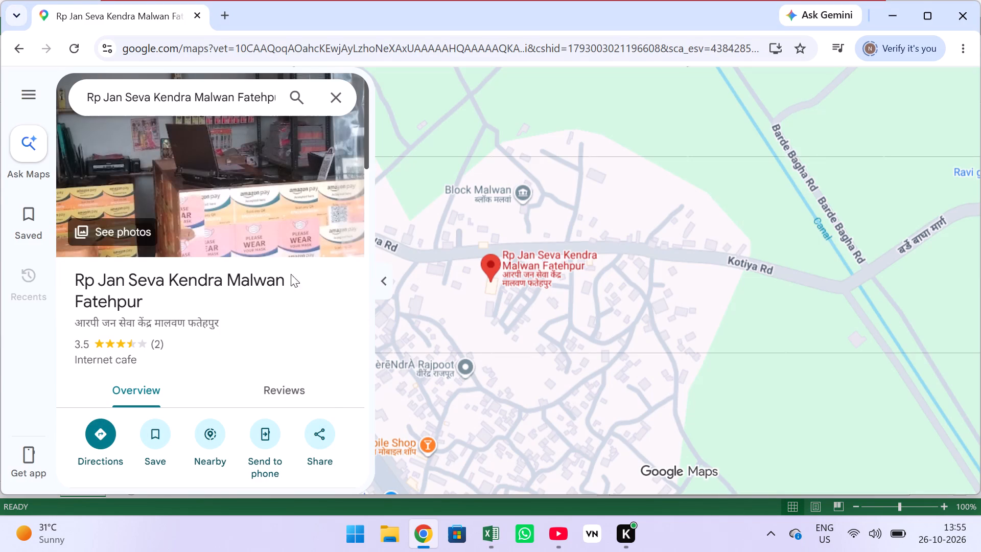
scroll(327, 390, down, 5)
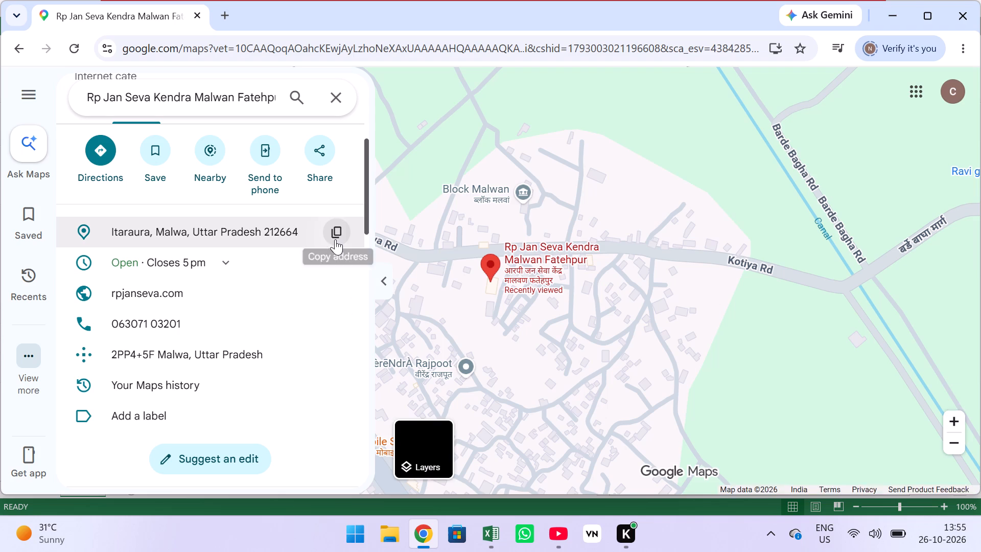
click(335, 232)
key(alt+Tab)
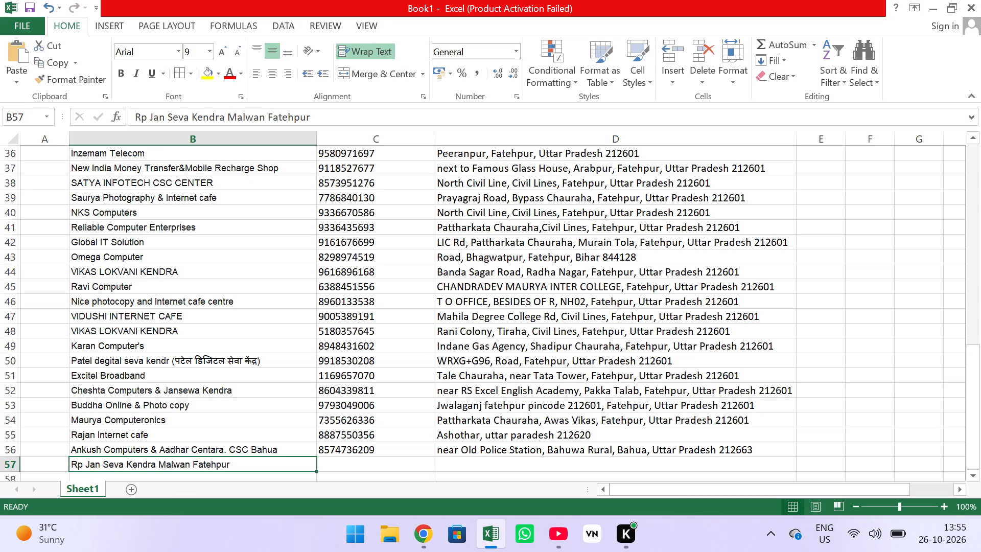
click(466, 470)
key(ctrl+v)
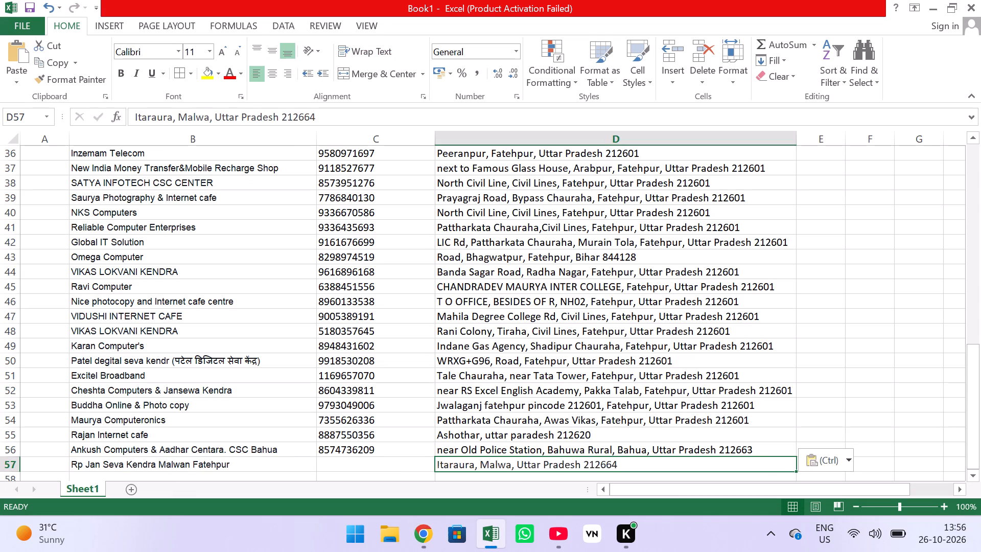
Copy the Rp Jan Seva Kendra Malwan Fatehpur phone number from its Maps page in Chrome into Excel cell C57.
key(alt+Tab)
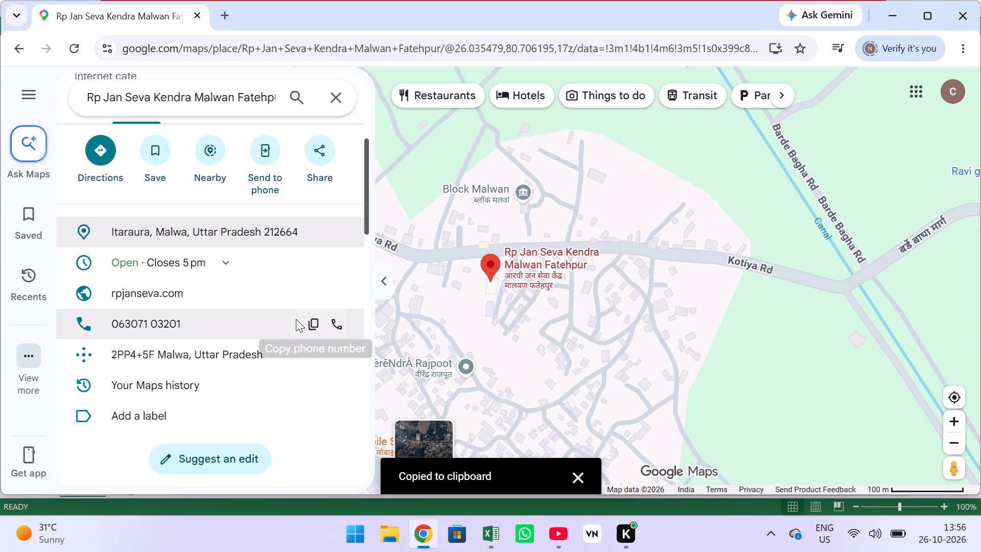
click(316, 324)
key(alt+Tab)
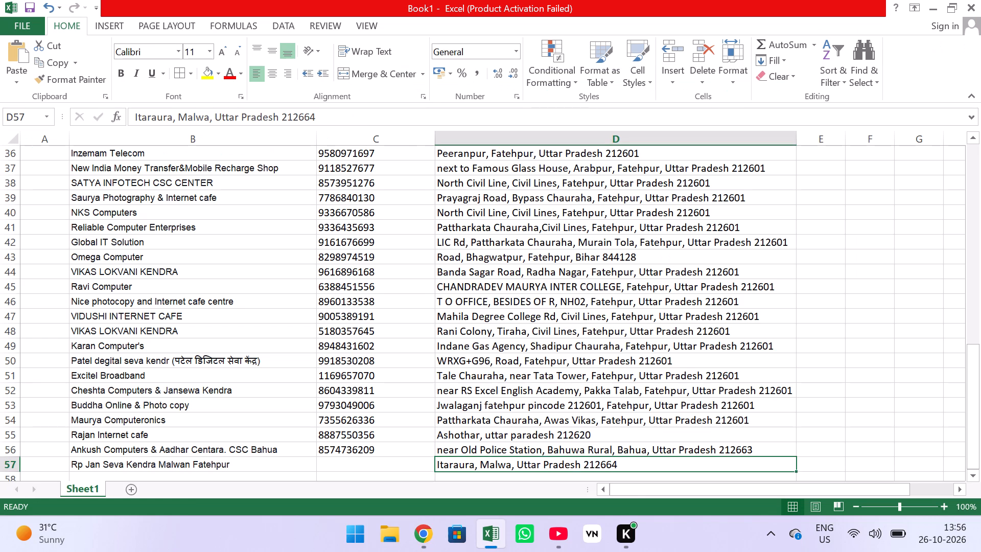
click(365, 465)
key(ctrl+v)
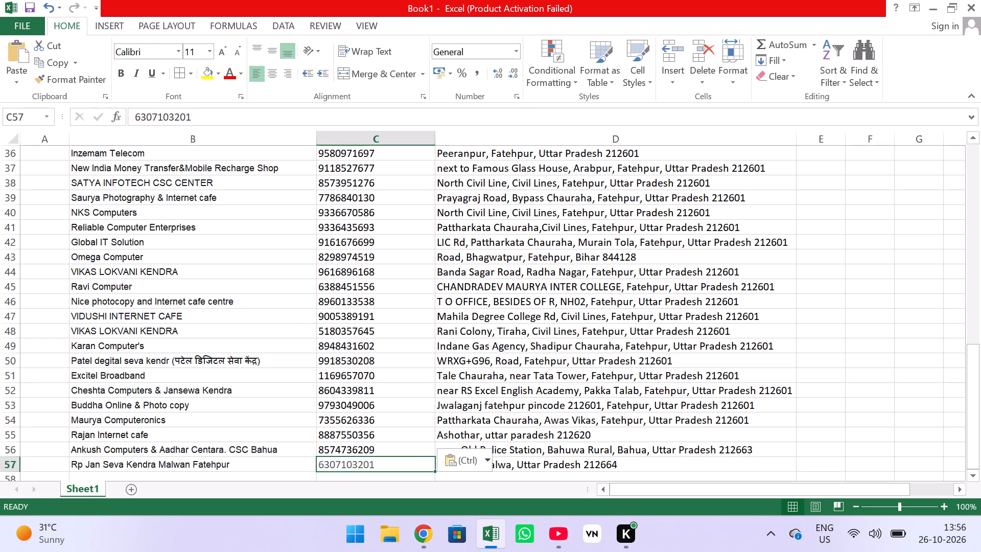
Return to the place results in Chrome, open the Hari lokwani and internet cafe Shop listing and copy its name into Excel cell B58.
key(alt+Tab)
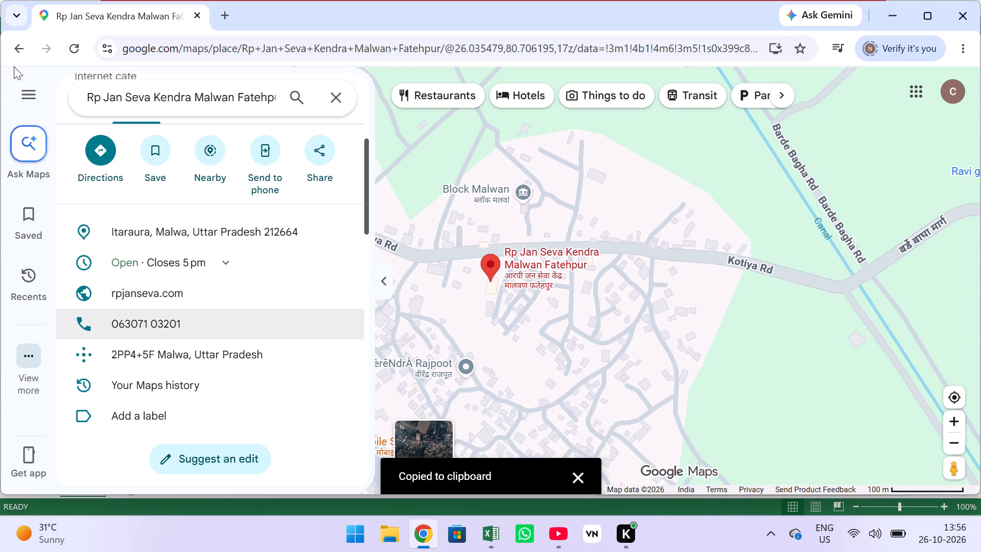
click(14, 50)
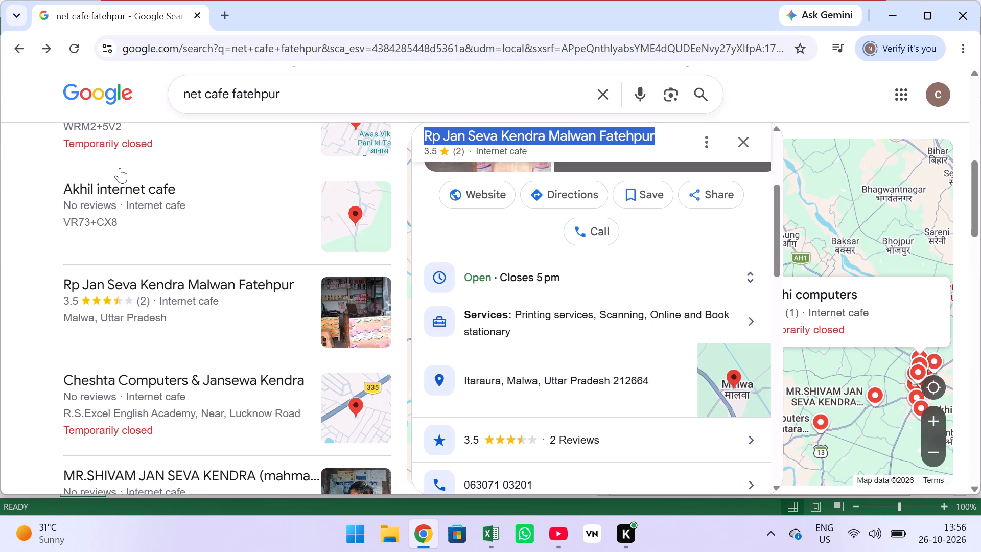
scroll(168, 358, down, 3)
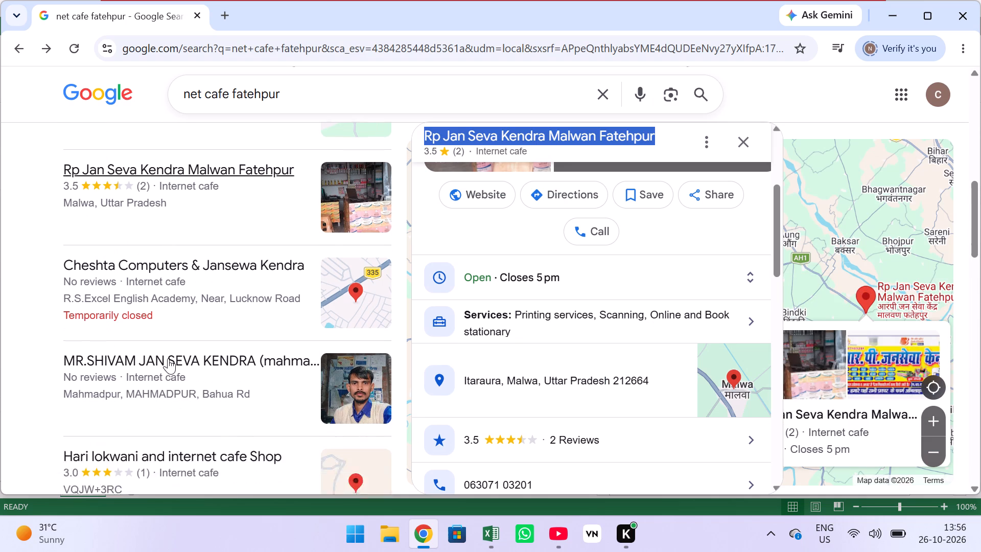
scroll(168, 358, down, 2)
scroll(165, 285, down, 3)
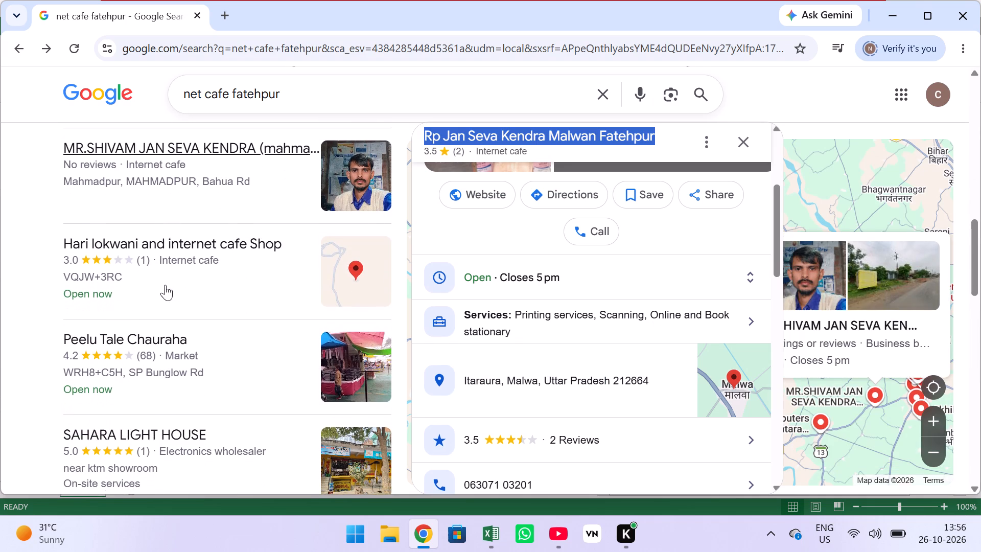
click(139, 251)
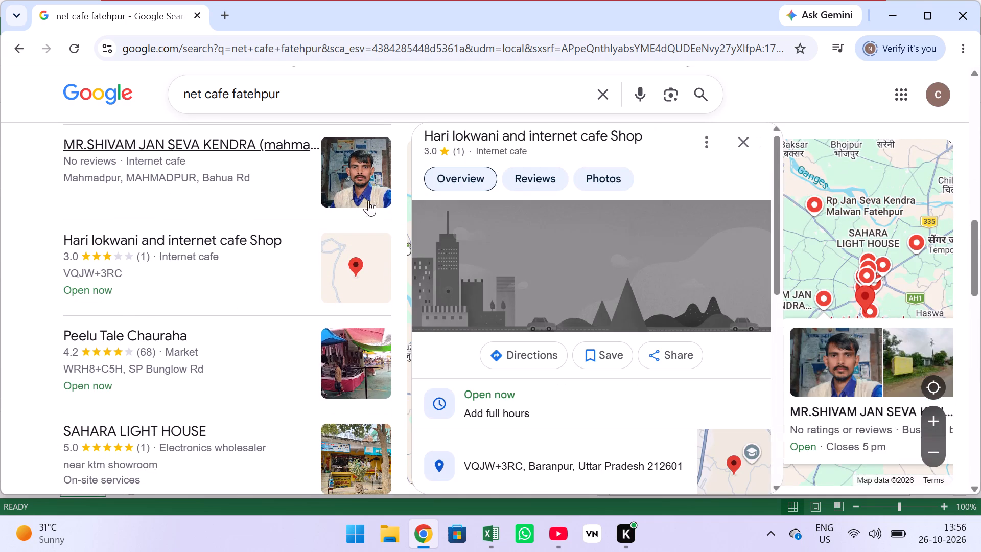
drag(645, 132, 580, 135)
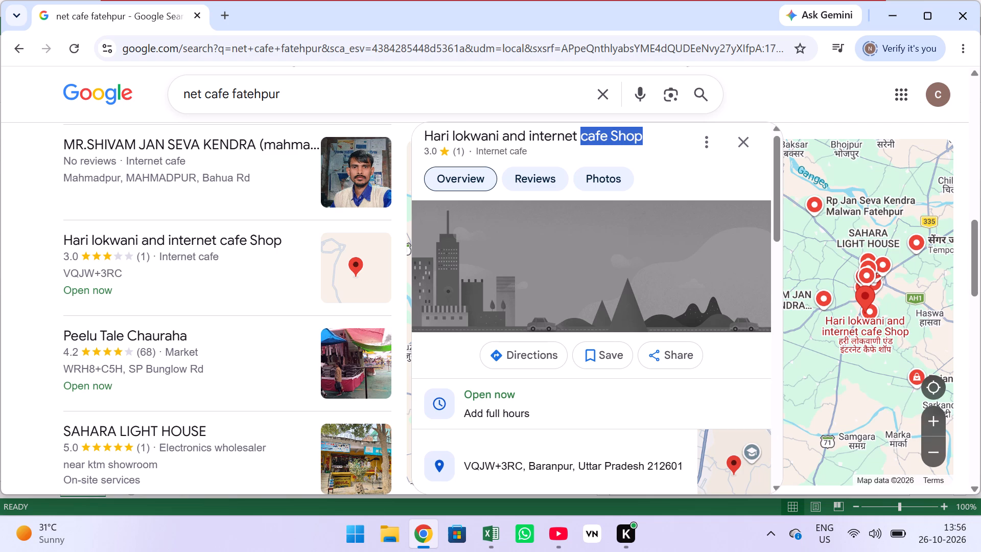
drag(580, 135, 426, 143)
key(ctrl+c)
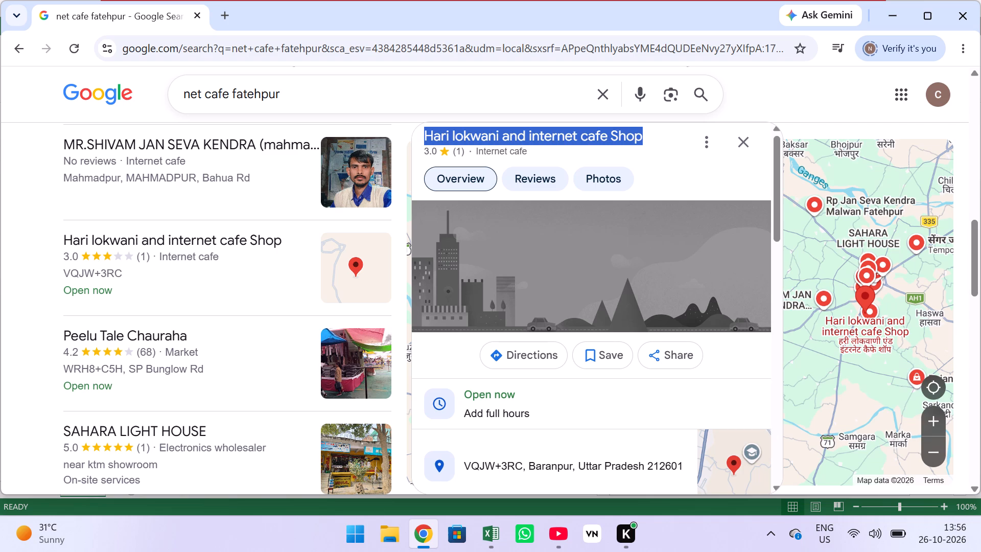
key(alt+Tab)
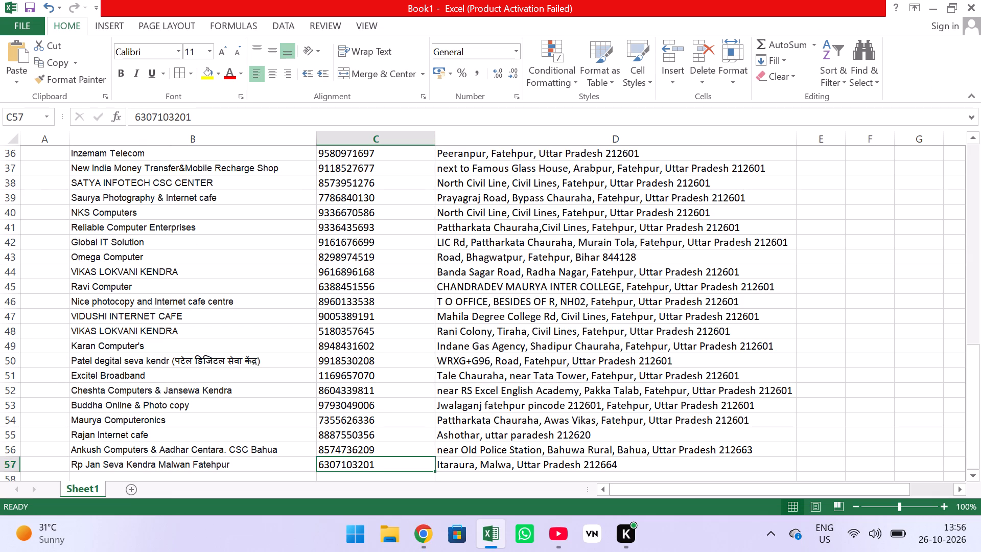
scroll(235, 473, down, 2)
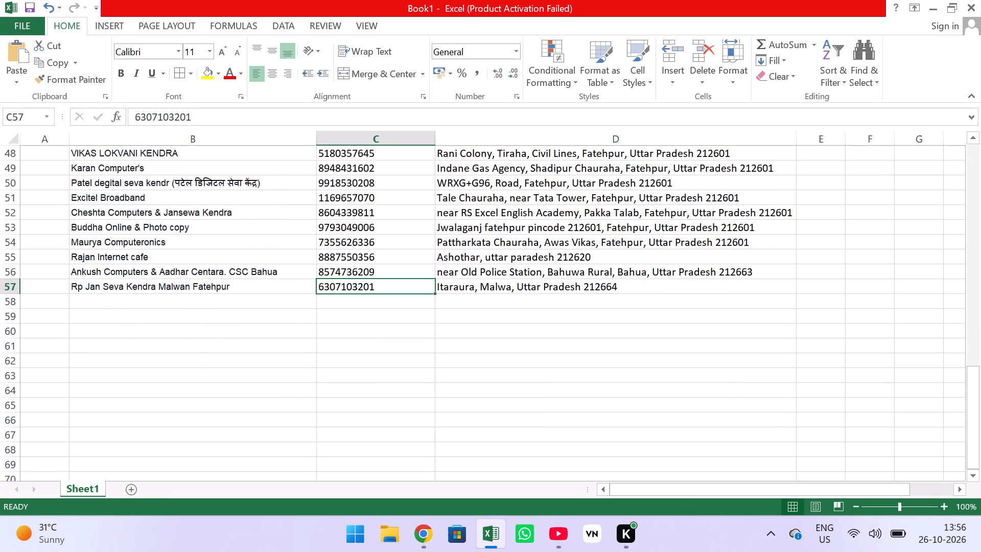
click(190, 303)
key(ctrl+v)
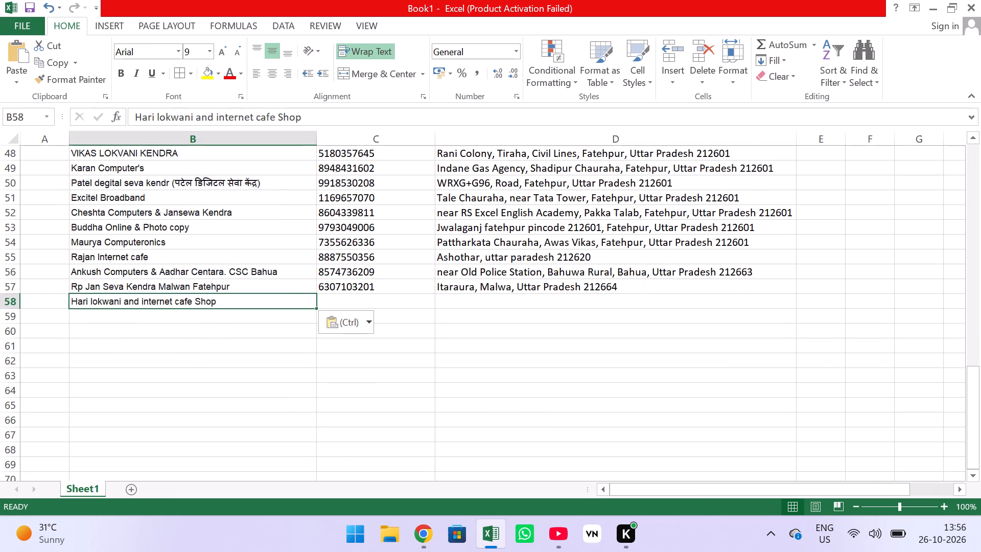
In Chrome, check the Hari lokwani, Peelu Tale Chauraha and remaining net cafe fatehpur listings through the end of the page for phone numbers.
key(alt+Tab)
scroll(512, 306, down, 2)
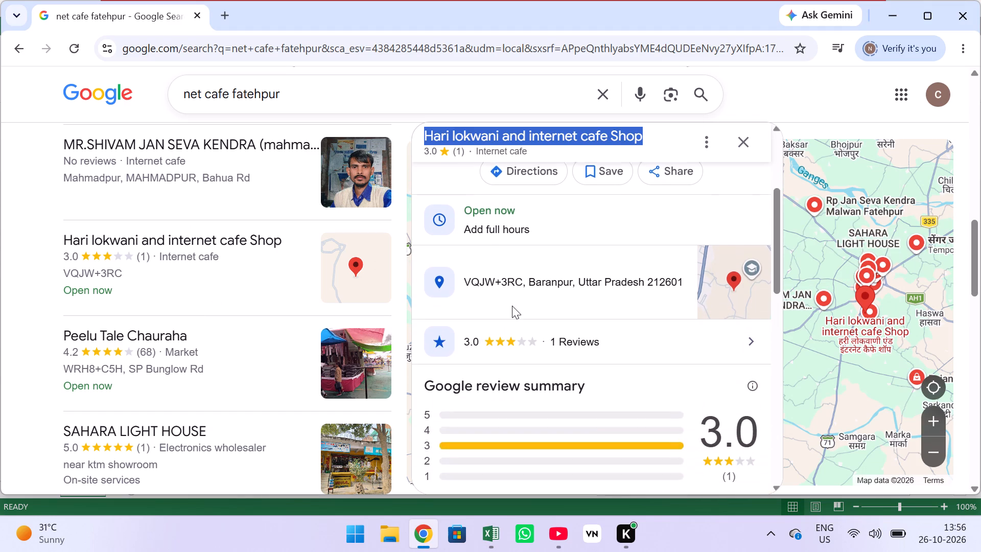
scroll(512, 306, down, 1)
scroll(512, 306, up, 4)
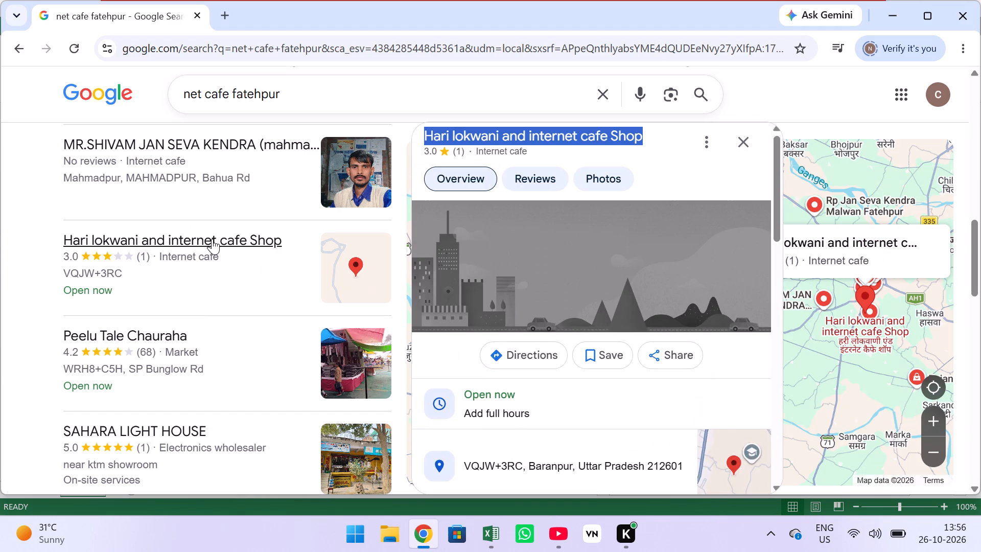
scroll(212, 239, down, 2)
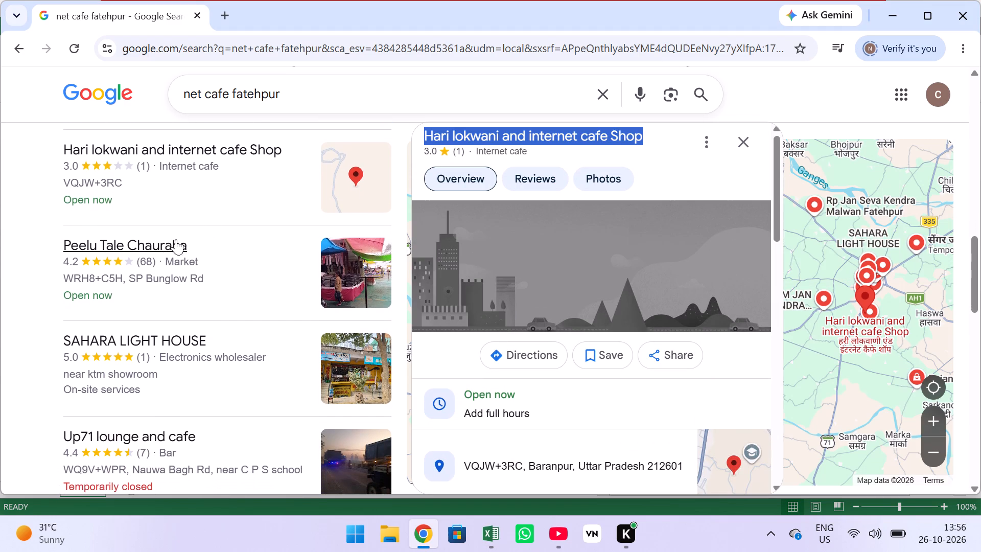
click(144, 242)
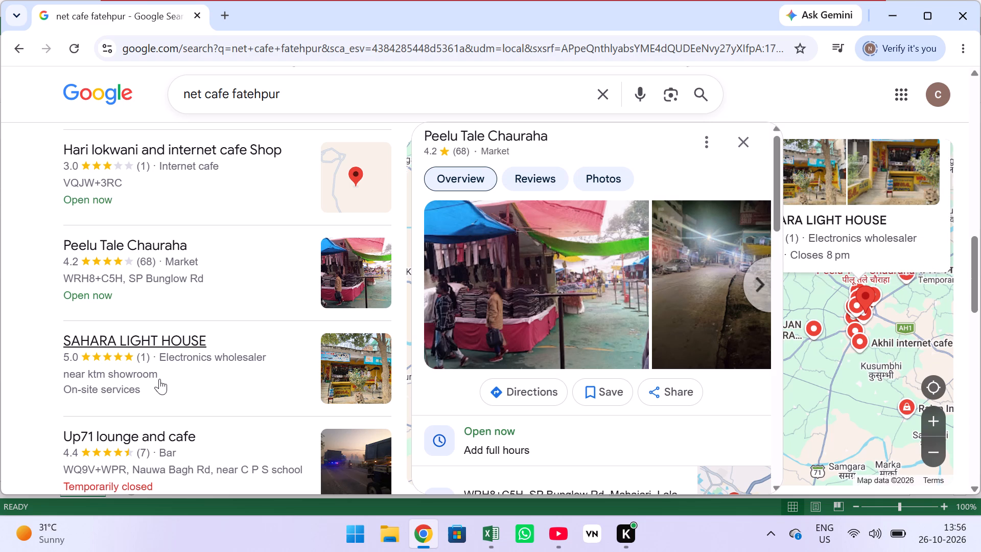
scroll(155, 335, down, 5)
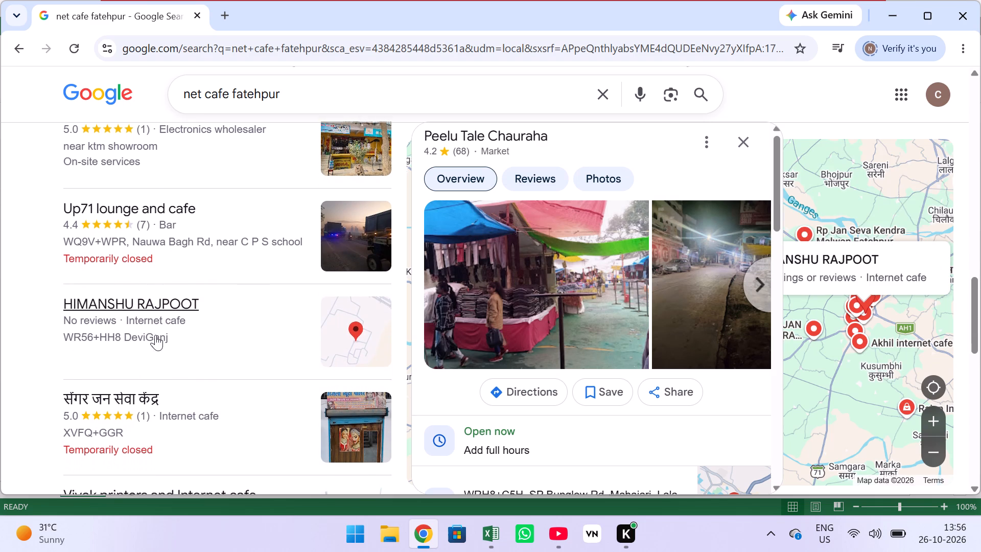
scroll(155, 335, down, 1)
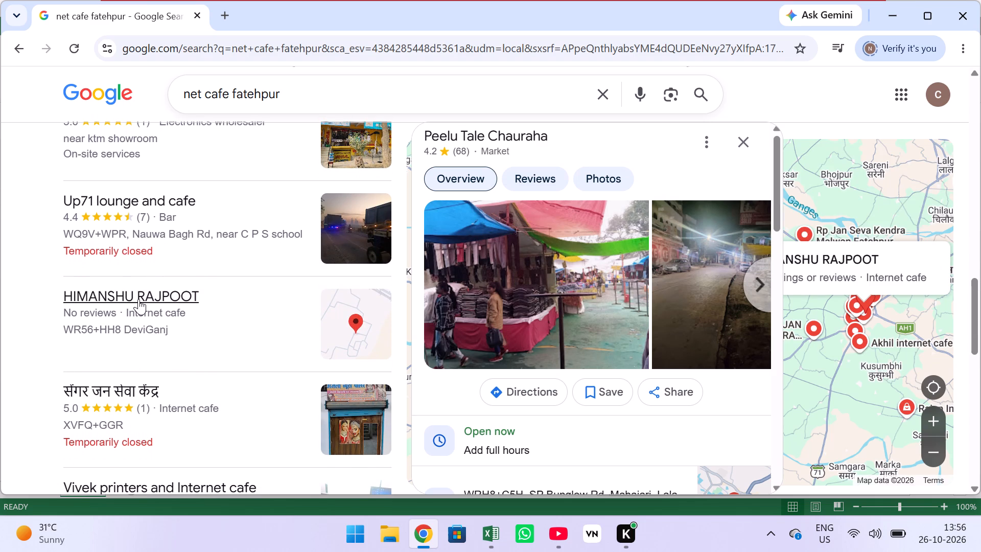
click(138, 299)
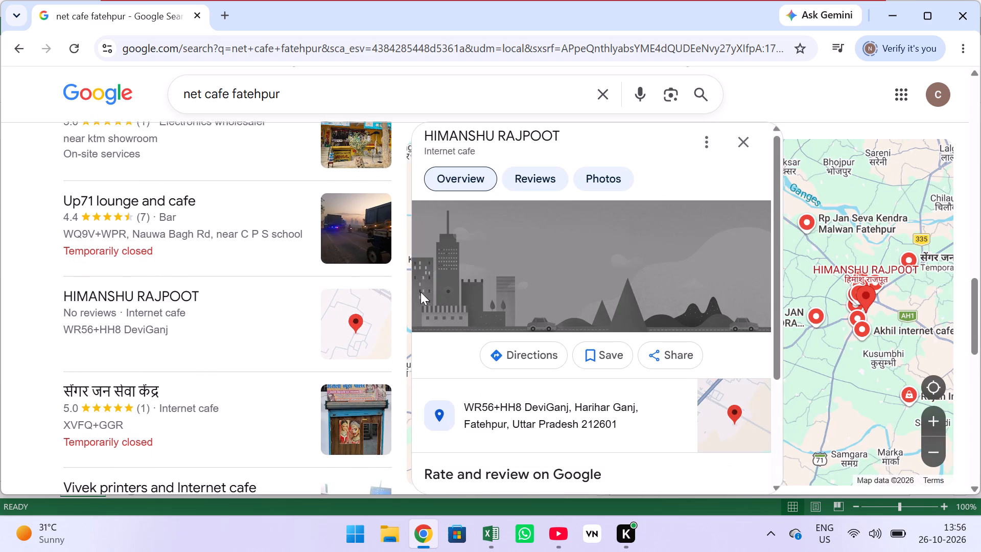
scroll(421, 292, down, 3)
scroll(150, 403, down, 1)
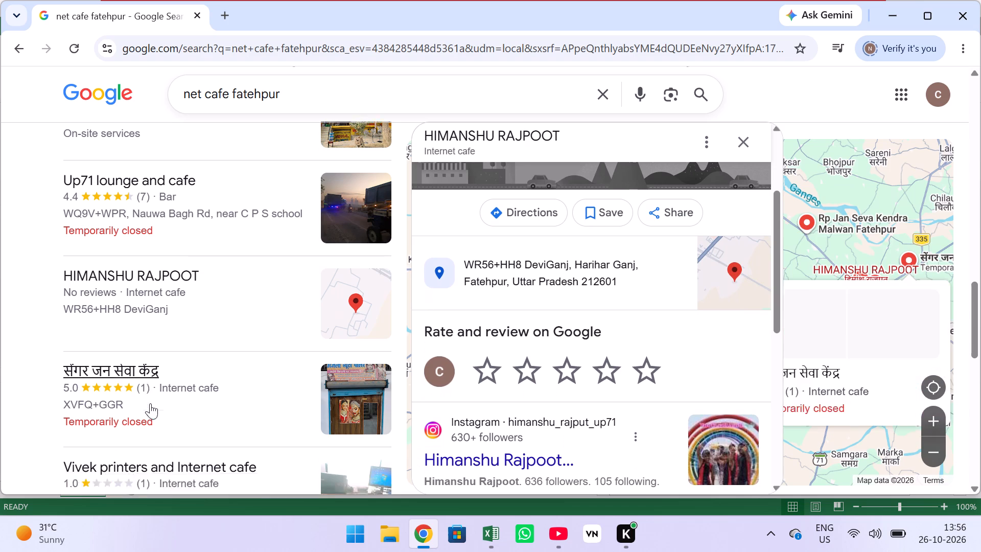
scroll(150, 403, down, 7)
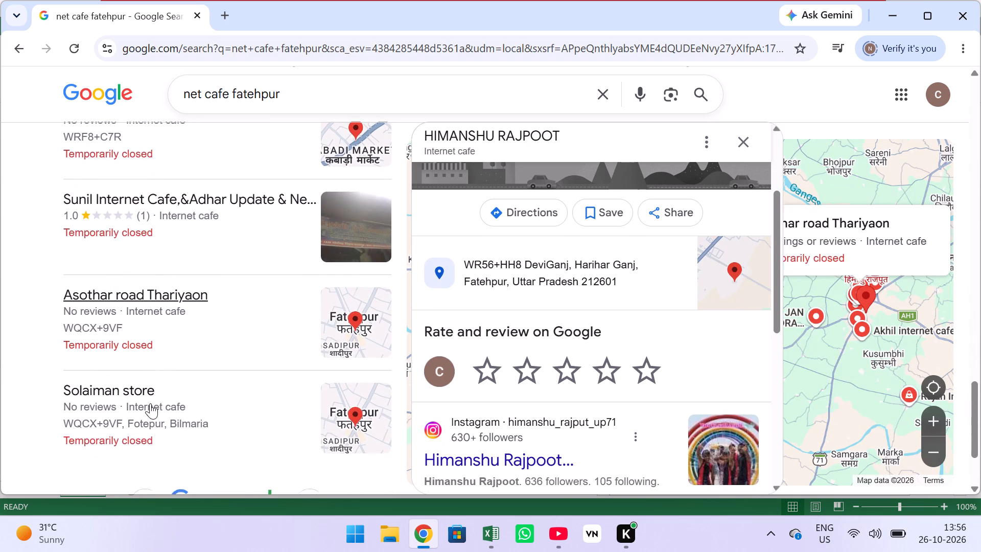
scroll(150, 403, down, 3)
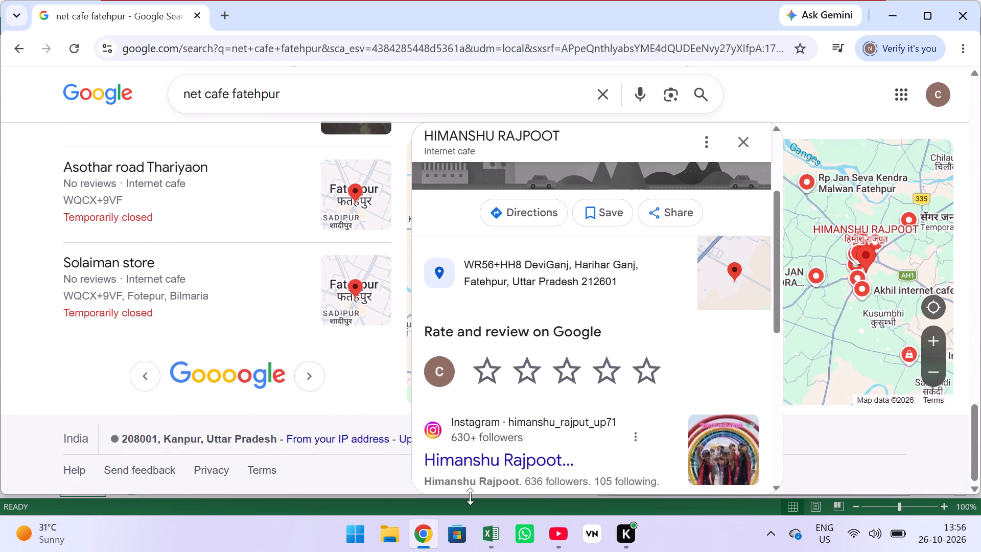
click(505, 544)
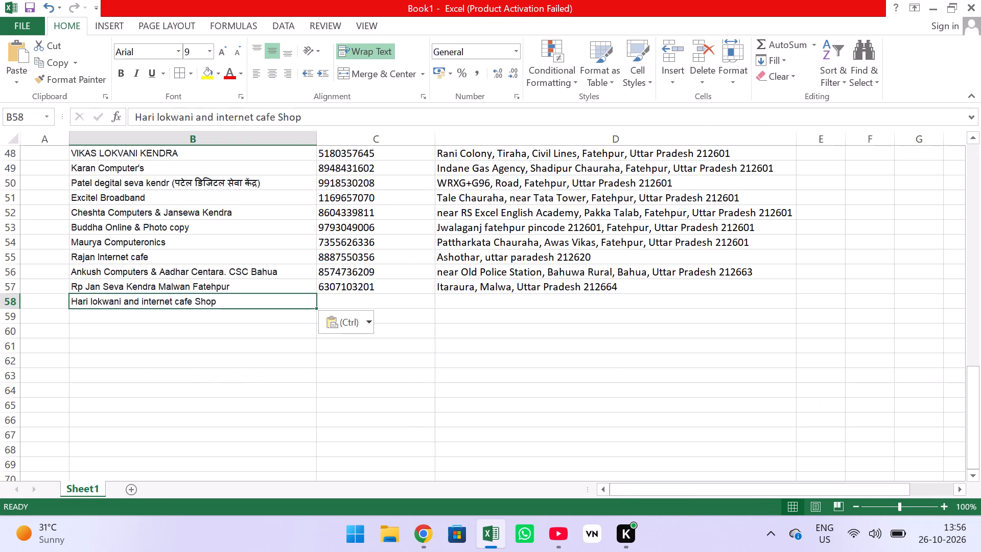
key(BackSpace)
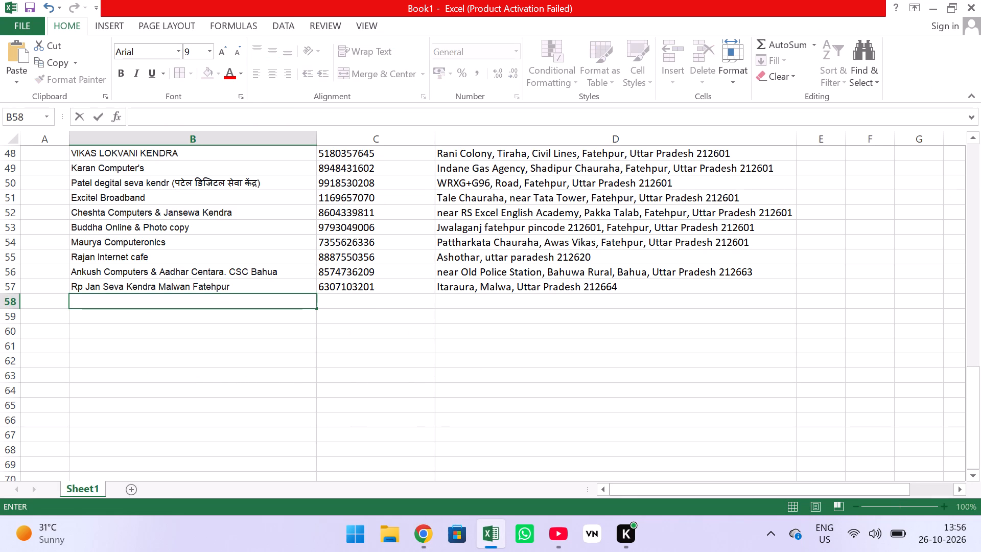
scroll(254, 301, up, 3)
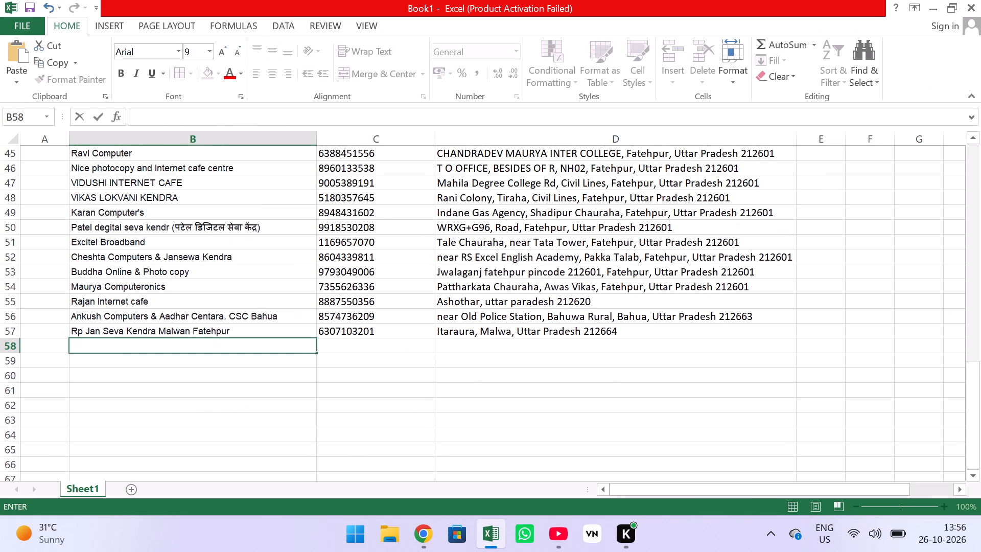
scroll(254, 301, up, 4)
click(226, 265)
Enter serial numbers 1 to 10 in cells A20 to A29 of the NET CAFE FATEHPUR table.
scroll(226, 265, up, 3)
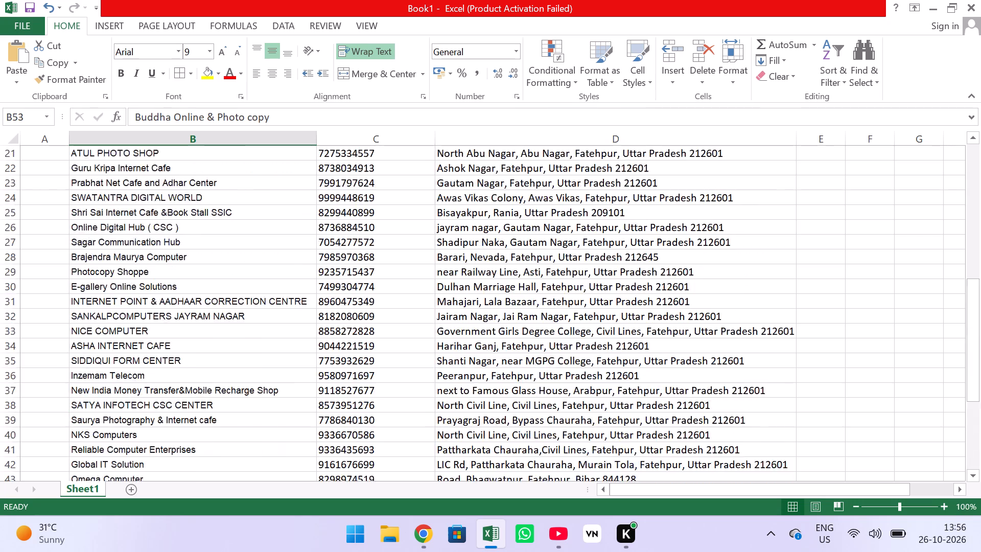
scroll(226, 265, up, 2)
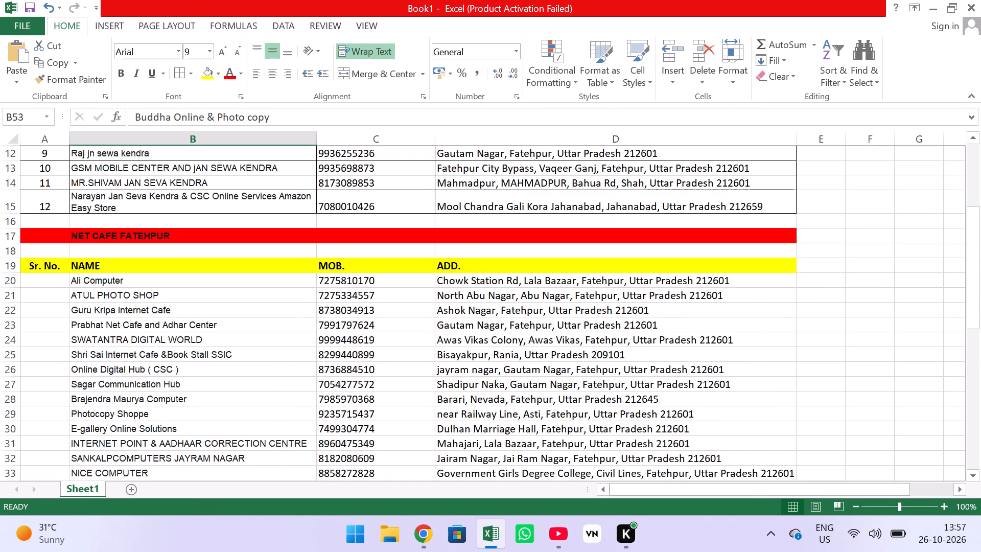
click(39, 278)
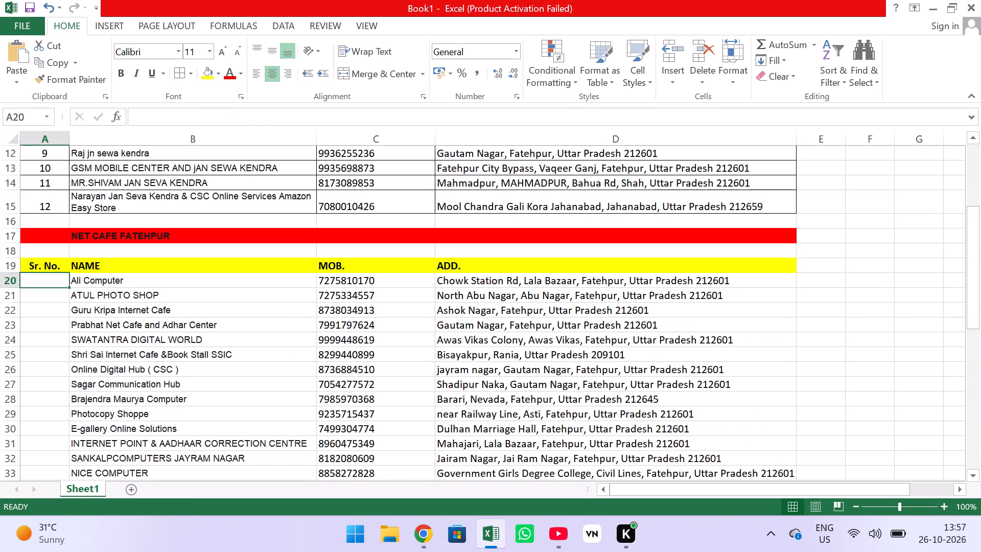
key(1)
key(Return)
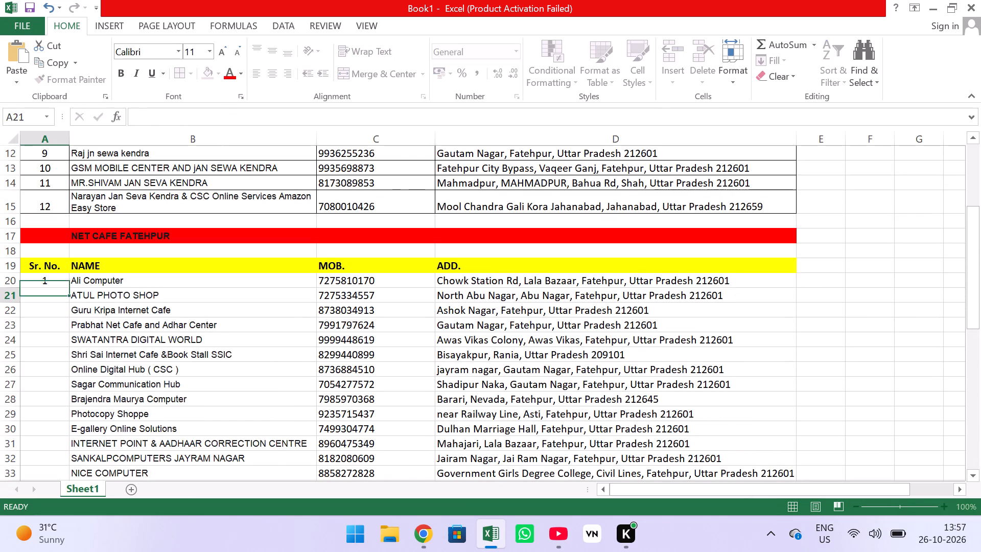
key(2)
key(Return)
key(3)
key(Return)
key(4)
key(Return)
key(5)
key(Return)
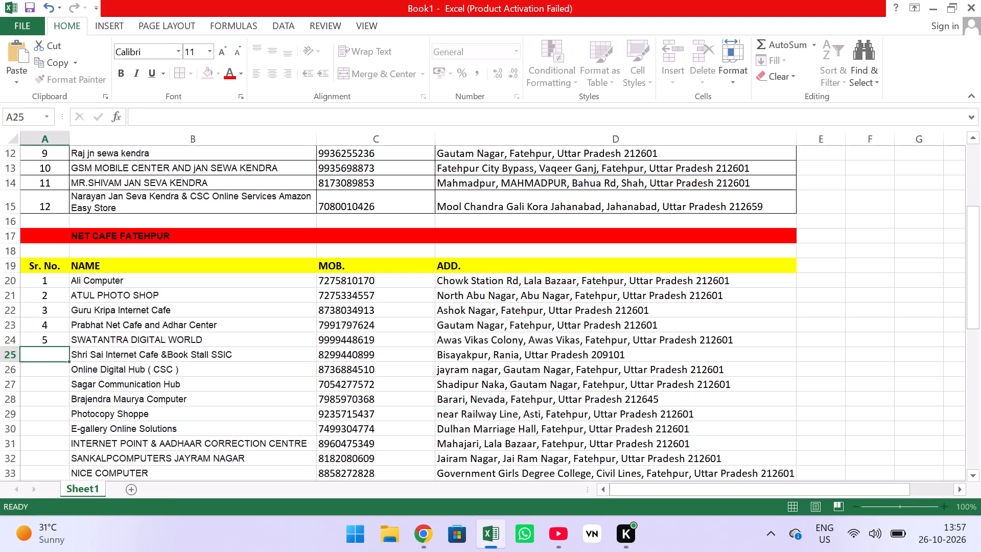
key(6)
key(Return)
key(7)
key(Return)
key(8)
key(Return)
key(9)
key(Return)
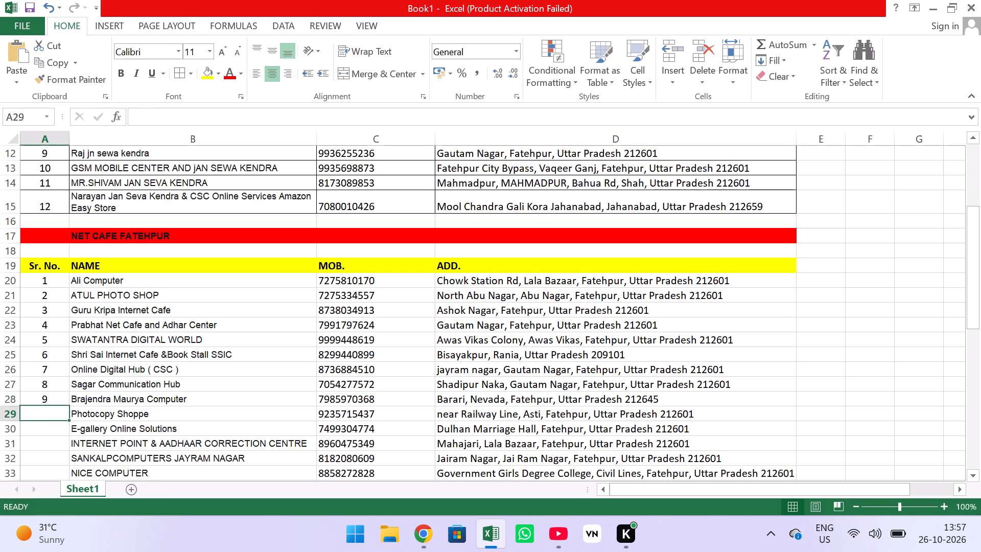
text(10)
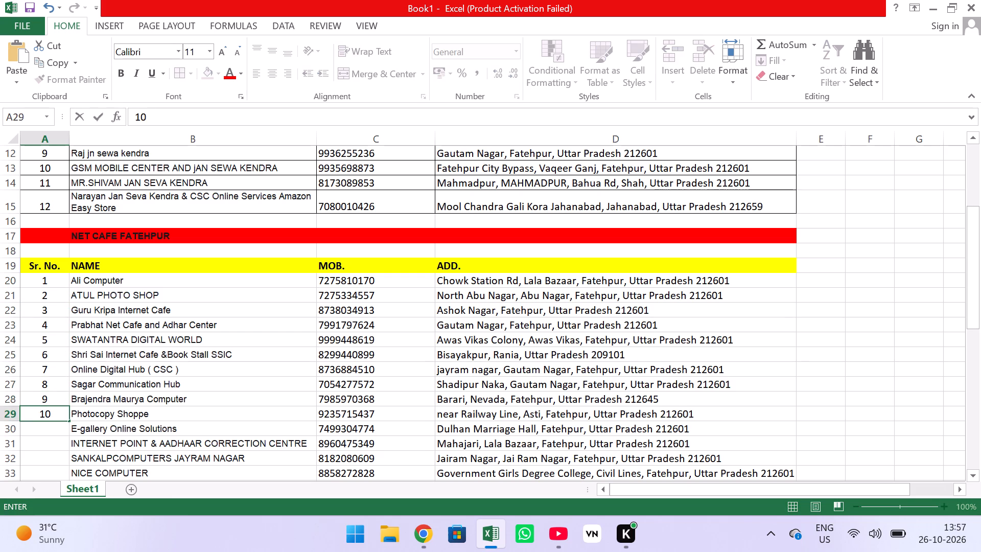
Extend the serial number series from A20:A29 down to A57, the Rp Jan Seva Kendra Malwan Fatehpur row, ending at 38.
click(44, 282)
drag(52, 282, 55, 416)
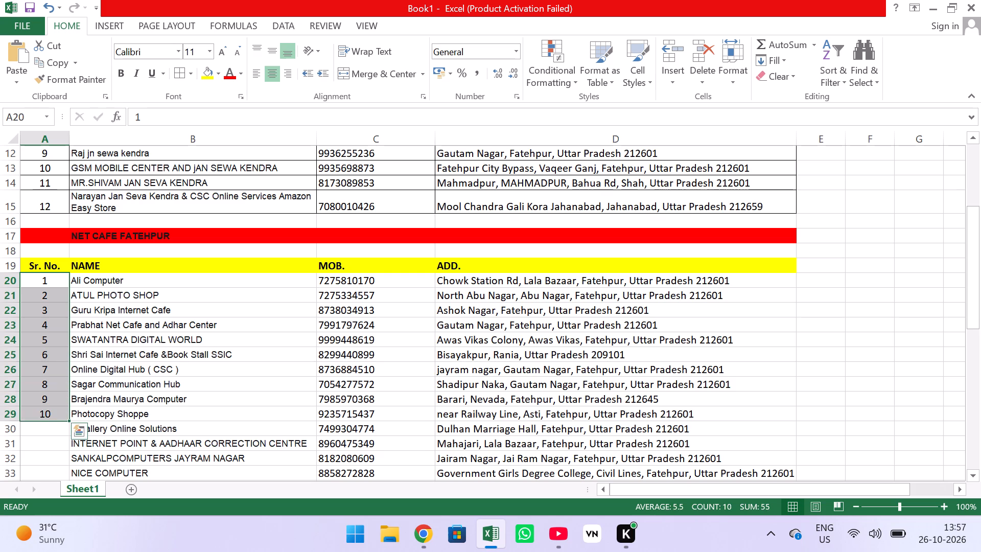
drag(68, 422, 67, 508)
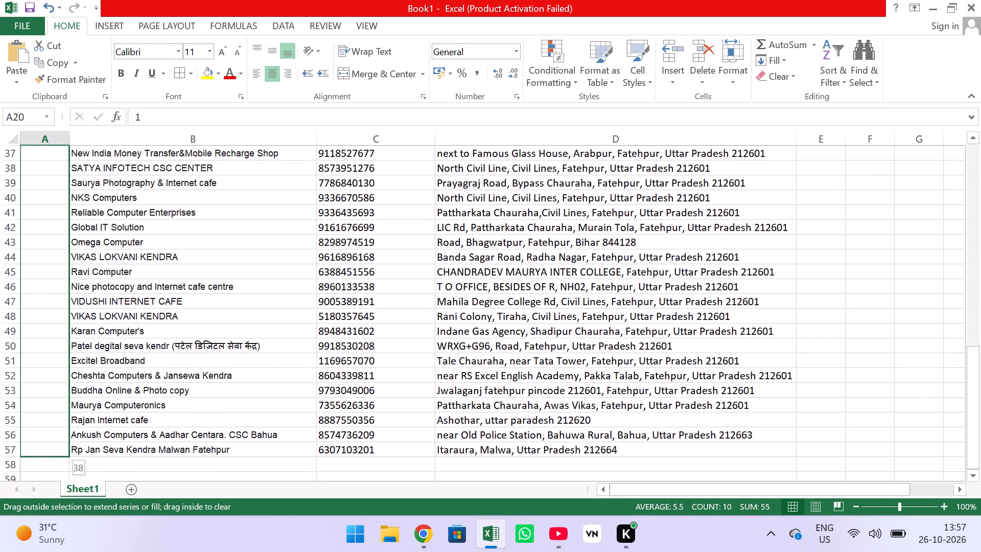
drag(67, 508, 68, 445)
click(141, 463)
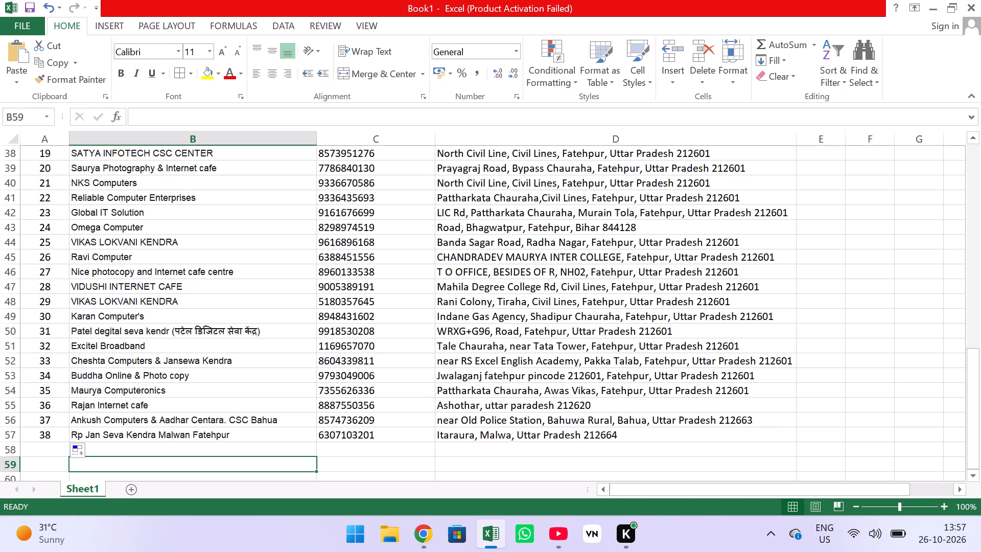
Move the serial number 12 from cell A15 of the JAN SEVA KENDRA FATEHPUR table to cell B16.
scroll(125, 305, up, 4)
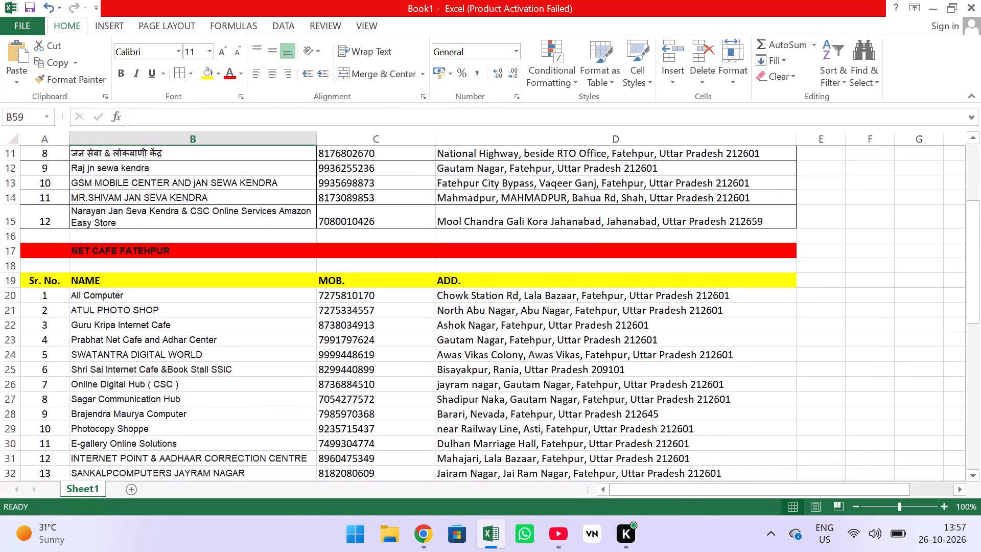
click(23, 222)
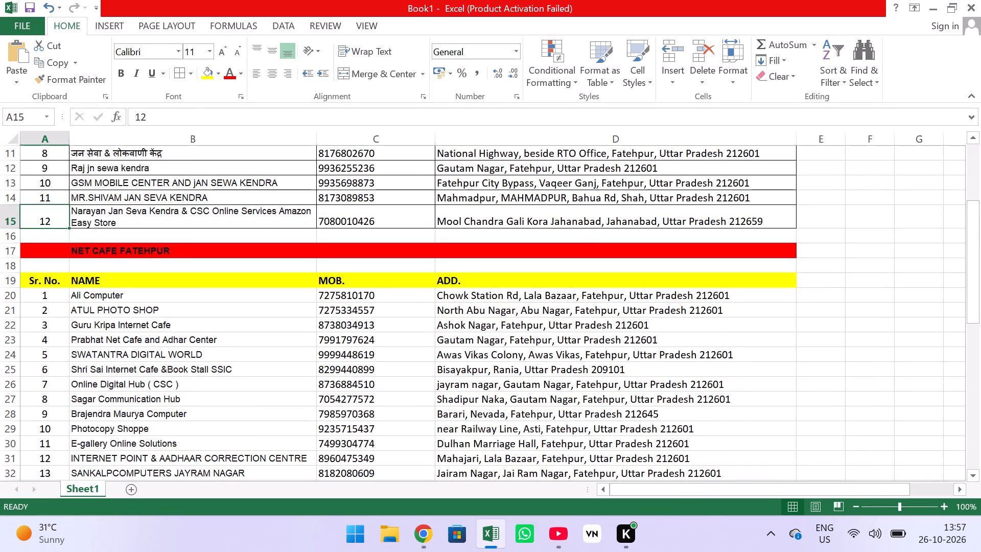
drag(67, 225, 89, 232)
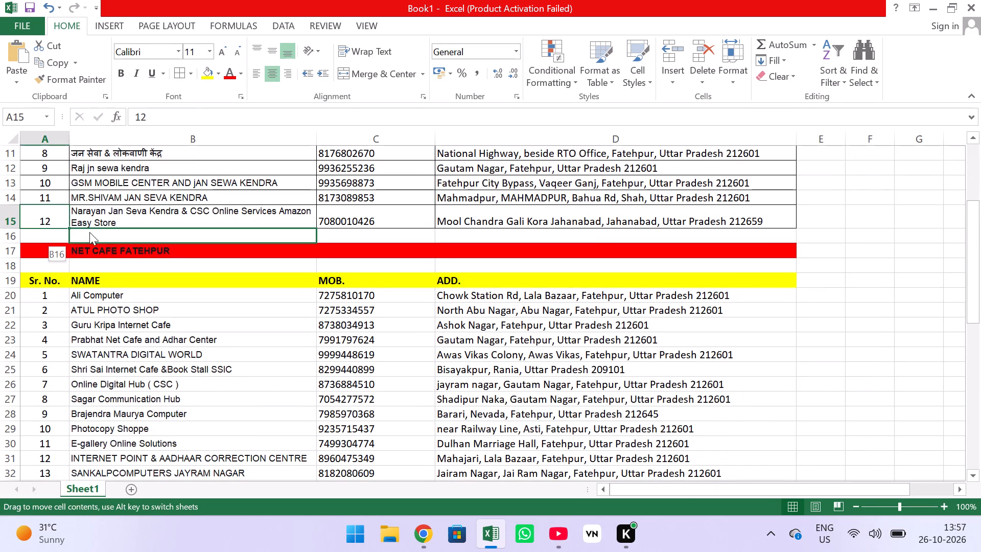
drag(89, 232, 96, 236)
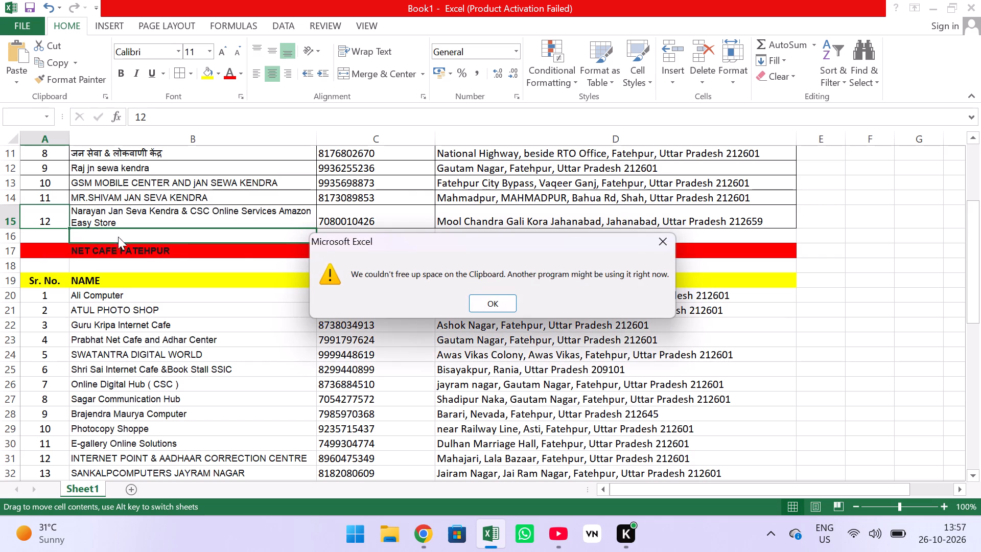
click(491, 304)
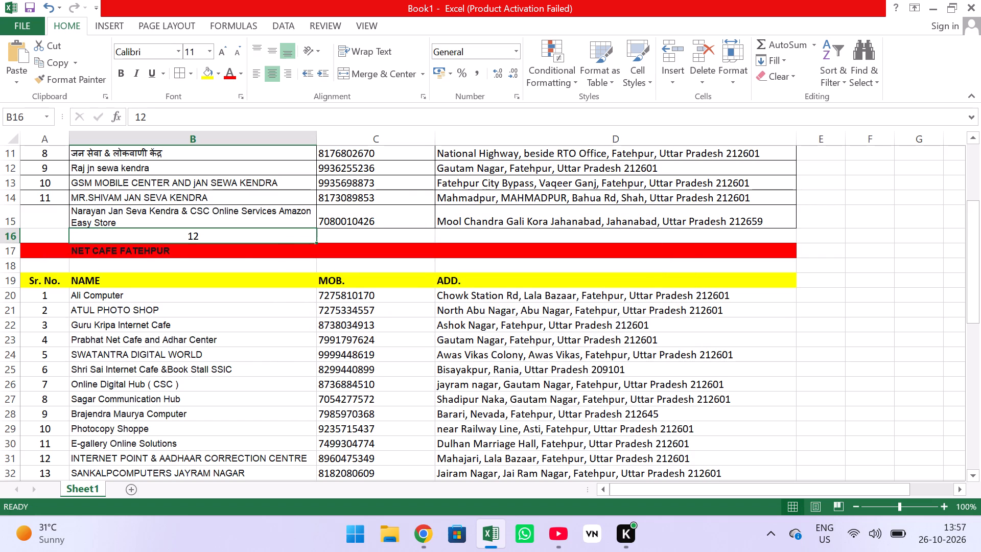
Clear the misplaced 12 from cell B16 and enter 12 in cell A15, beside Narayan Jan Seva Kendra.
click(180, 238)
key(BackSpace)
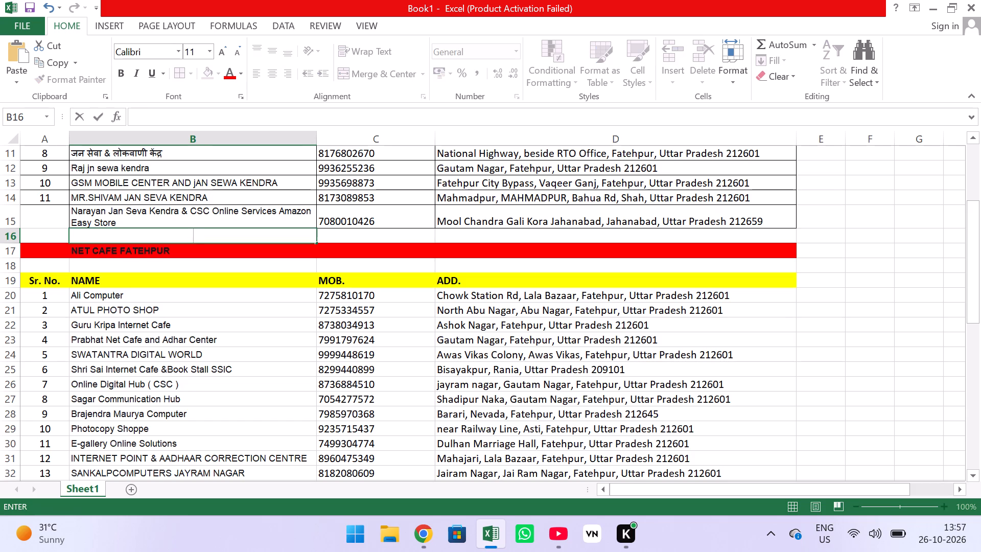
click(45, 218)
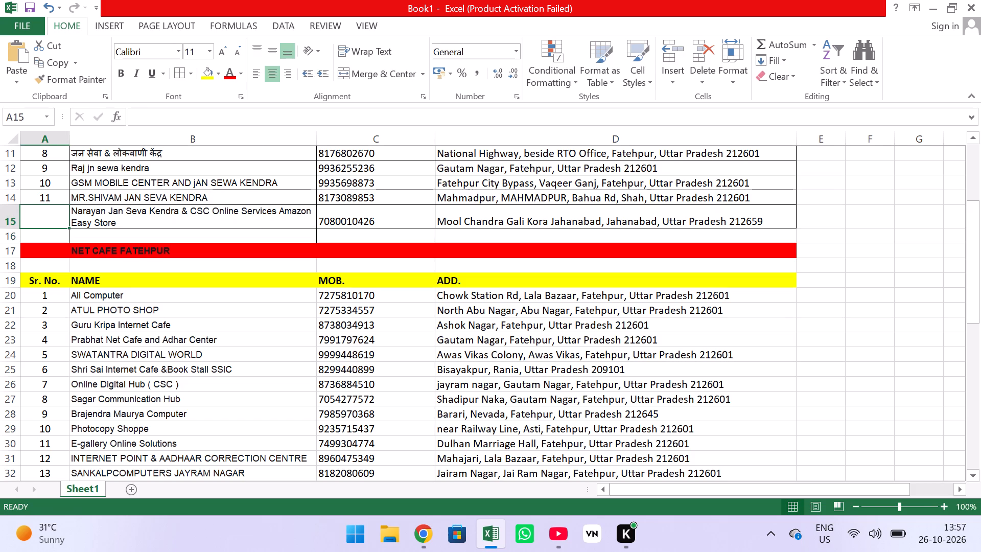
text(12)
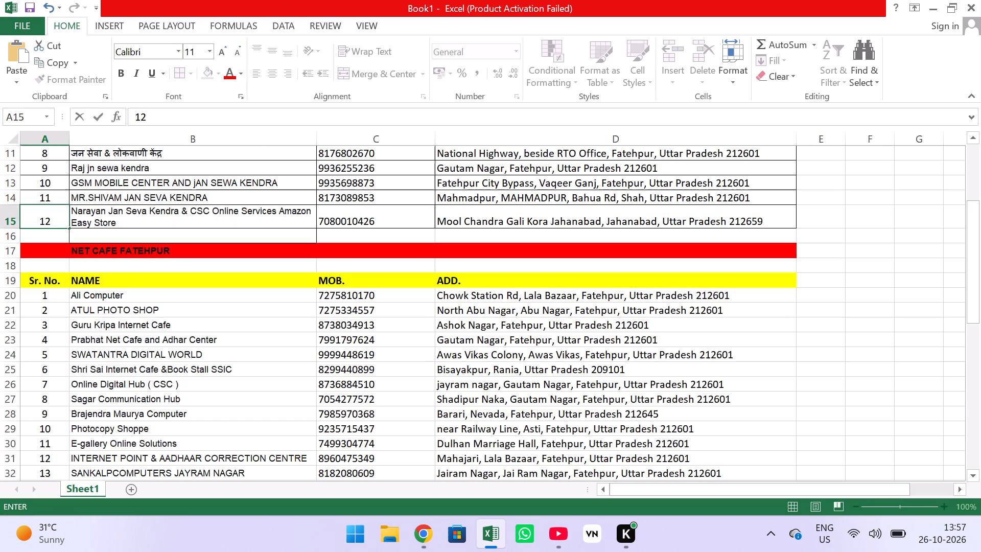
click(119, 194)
Apply all borders to the range A1:D57, covering both the JAN SEVA KENDRA FATEHPUR and NET CAFE FATEHPUR tables.
scroll(119, 194, up, 3)
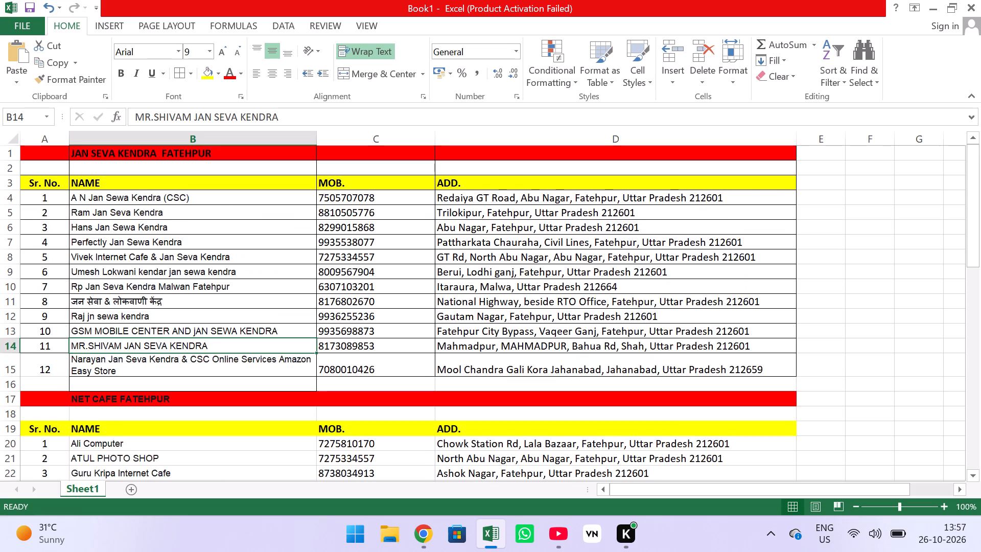
click(35, 155)
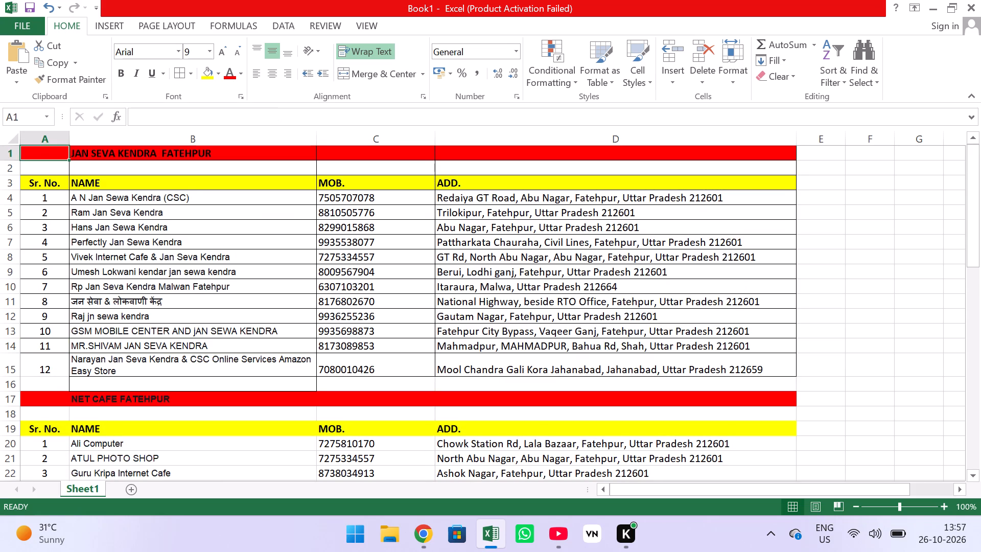
drag(35, 155, 475, 274)
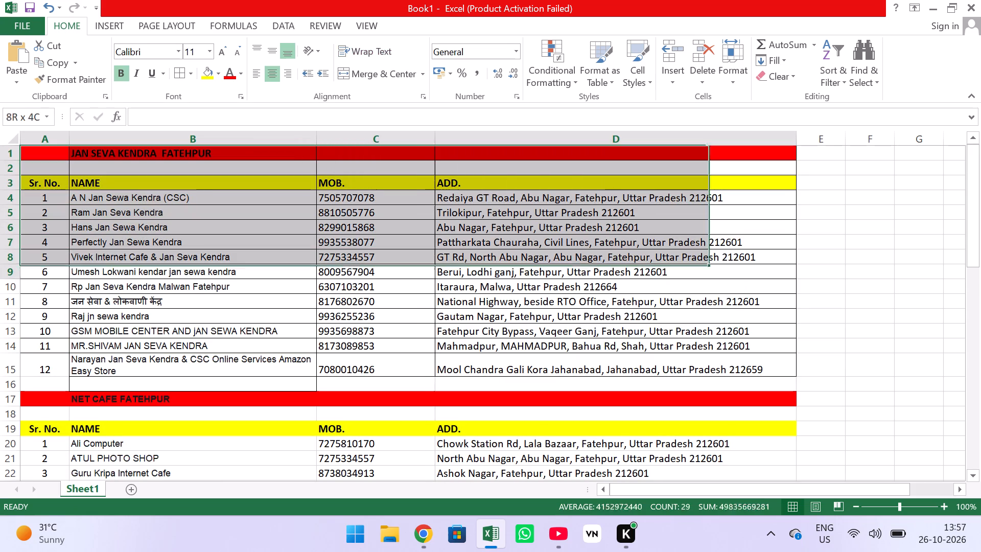
drag(475, 274, 598, 549)
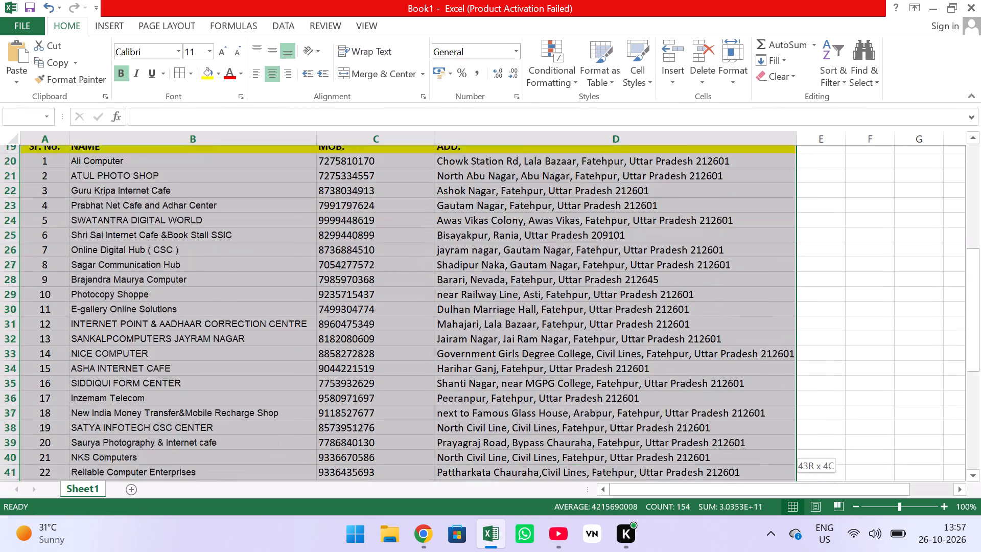
drag(598, 549, 595, 551)
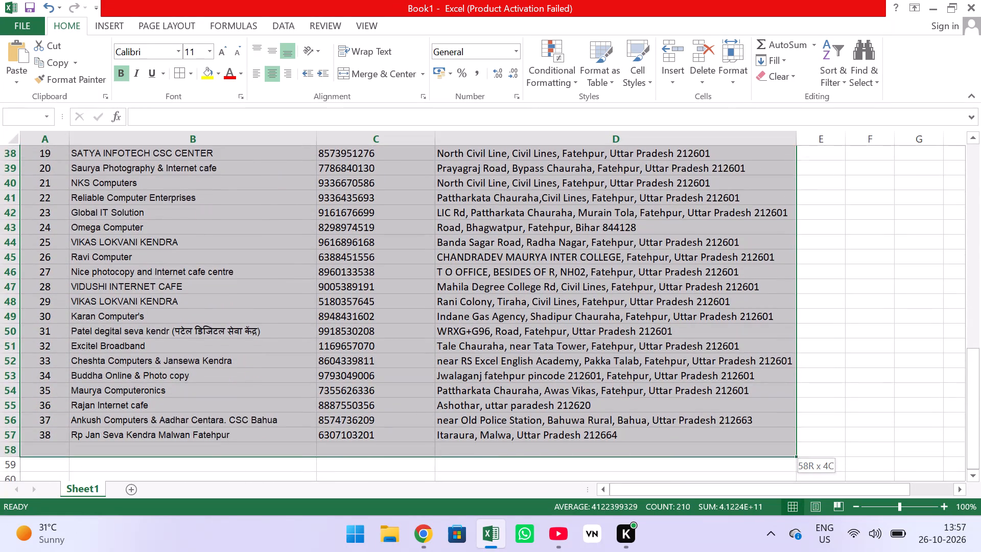
drag(595, 551, 735, 387)
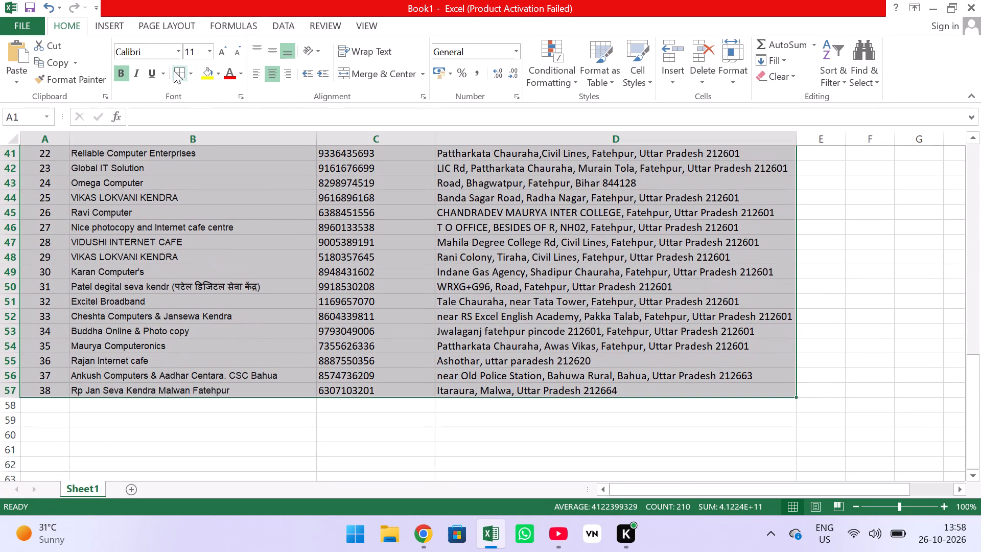
click(174, 71)
click(342, 268)
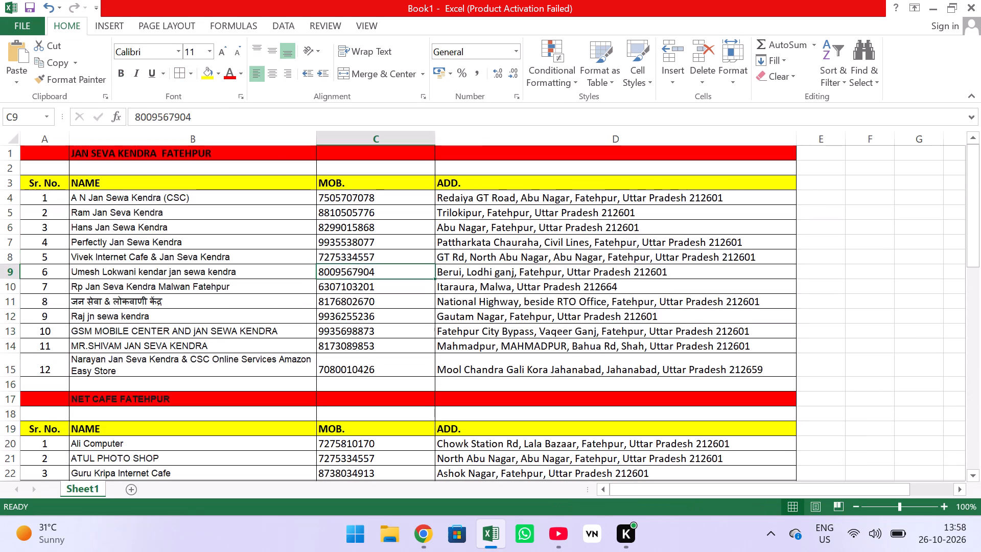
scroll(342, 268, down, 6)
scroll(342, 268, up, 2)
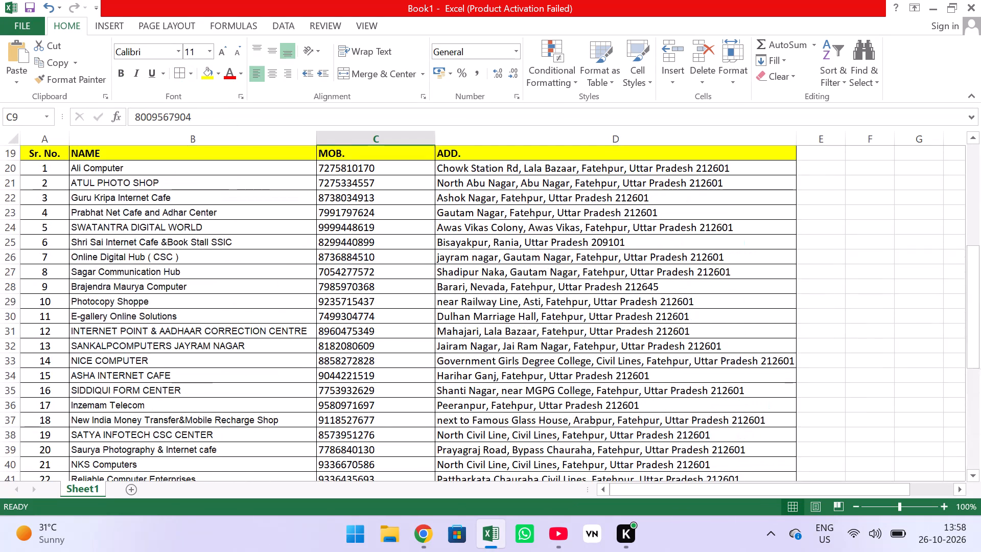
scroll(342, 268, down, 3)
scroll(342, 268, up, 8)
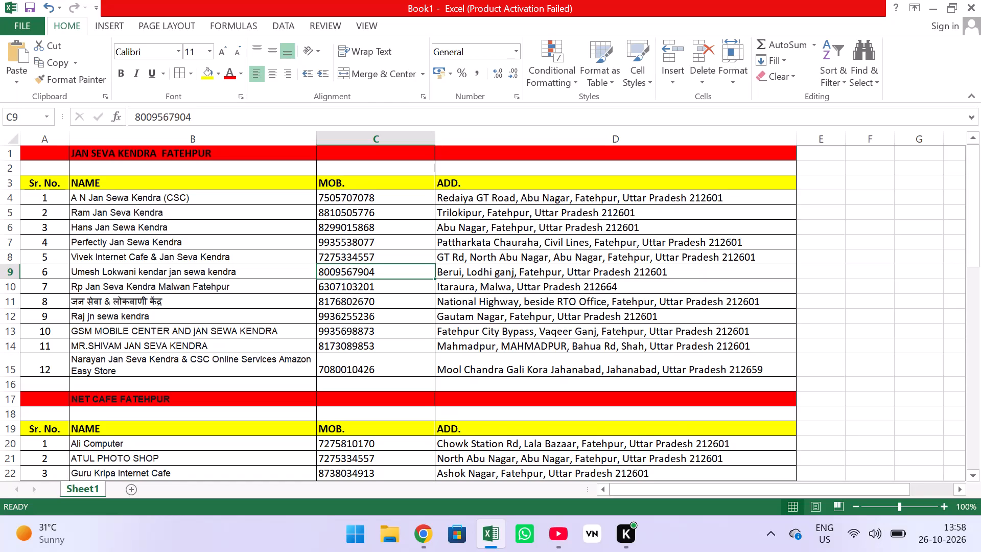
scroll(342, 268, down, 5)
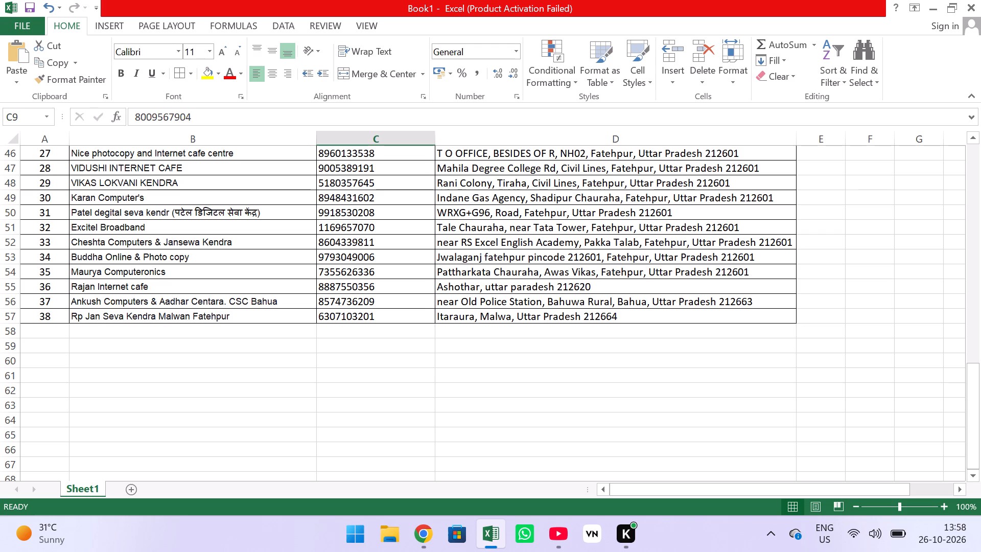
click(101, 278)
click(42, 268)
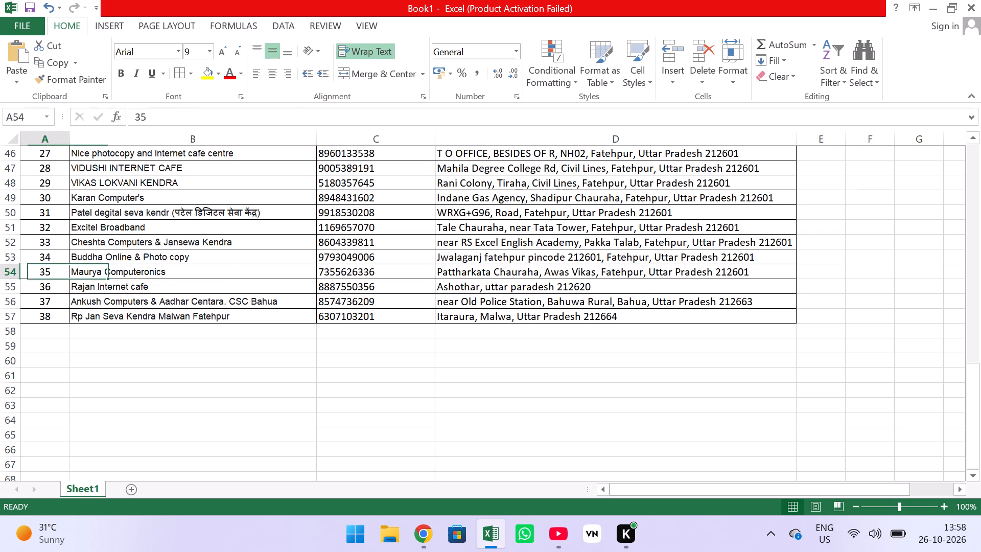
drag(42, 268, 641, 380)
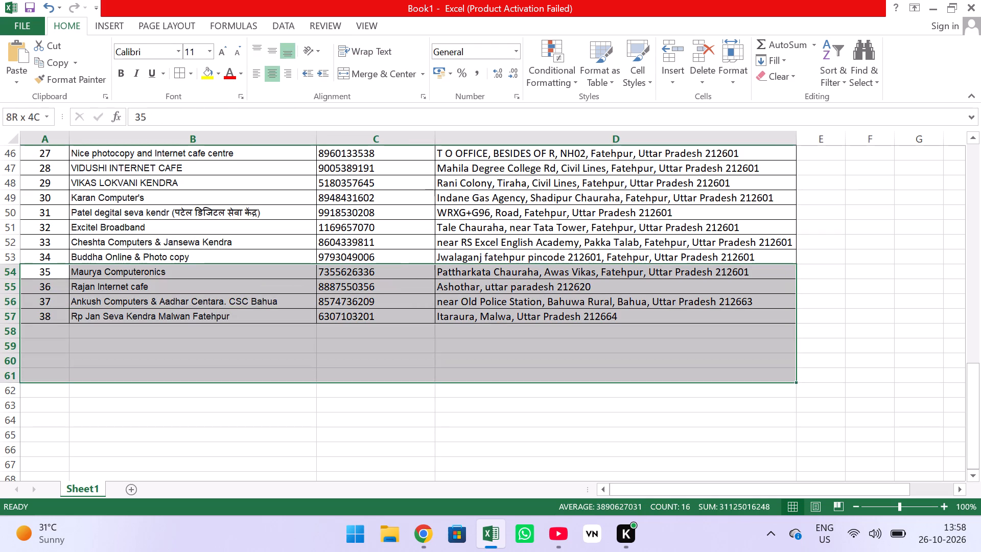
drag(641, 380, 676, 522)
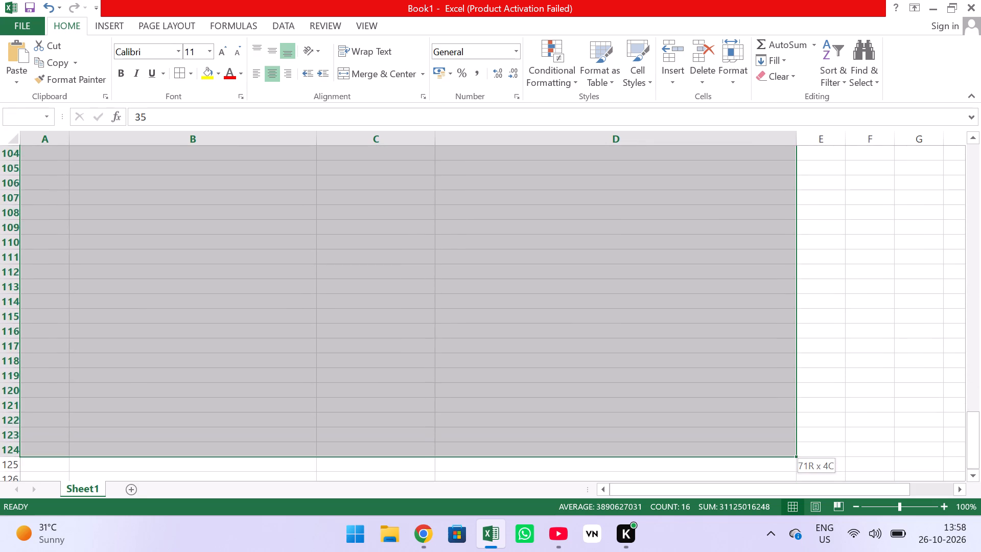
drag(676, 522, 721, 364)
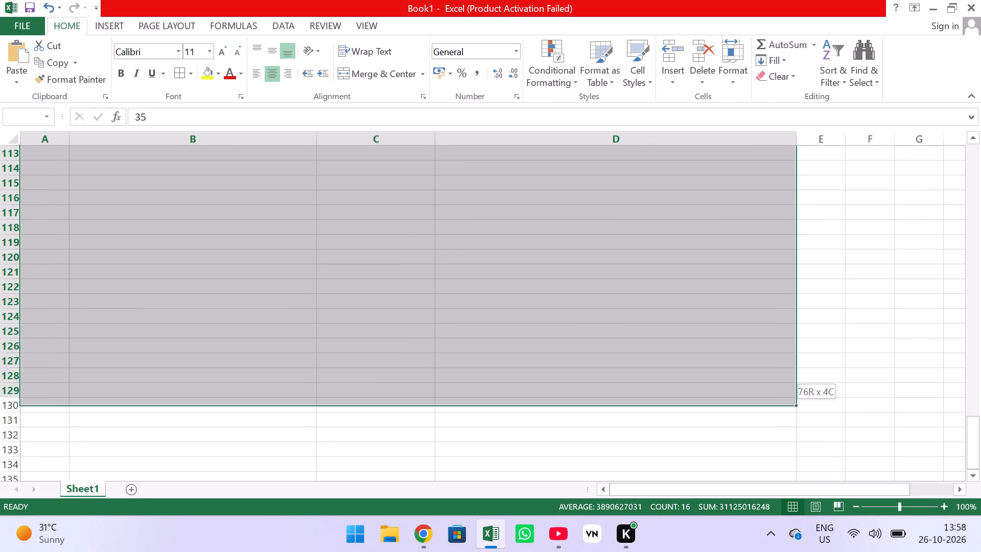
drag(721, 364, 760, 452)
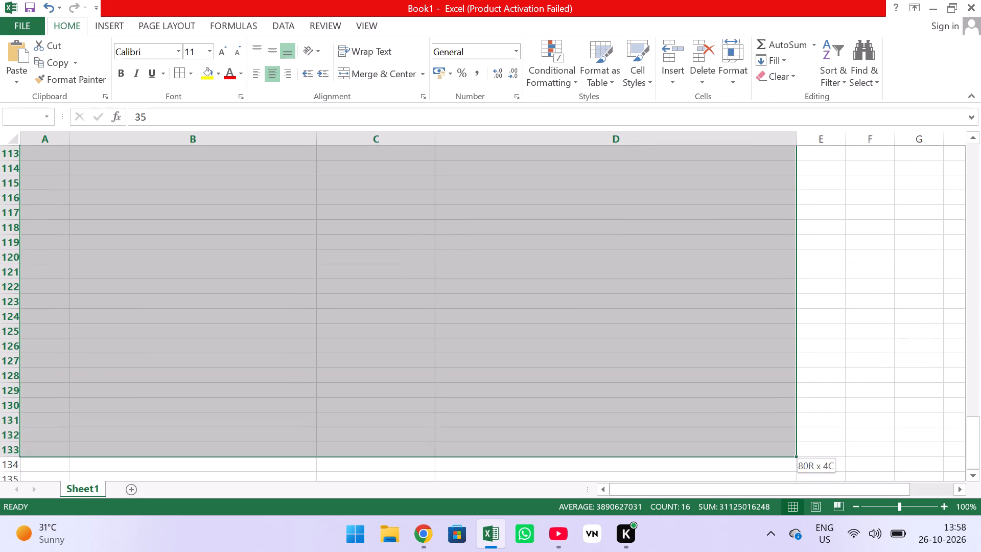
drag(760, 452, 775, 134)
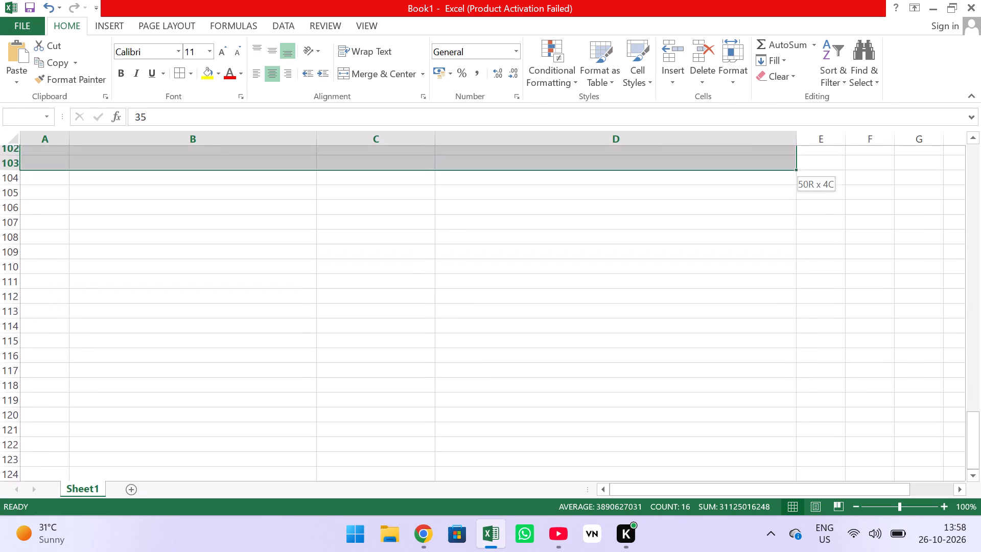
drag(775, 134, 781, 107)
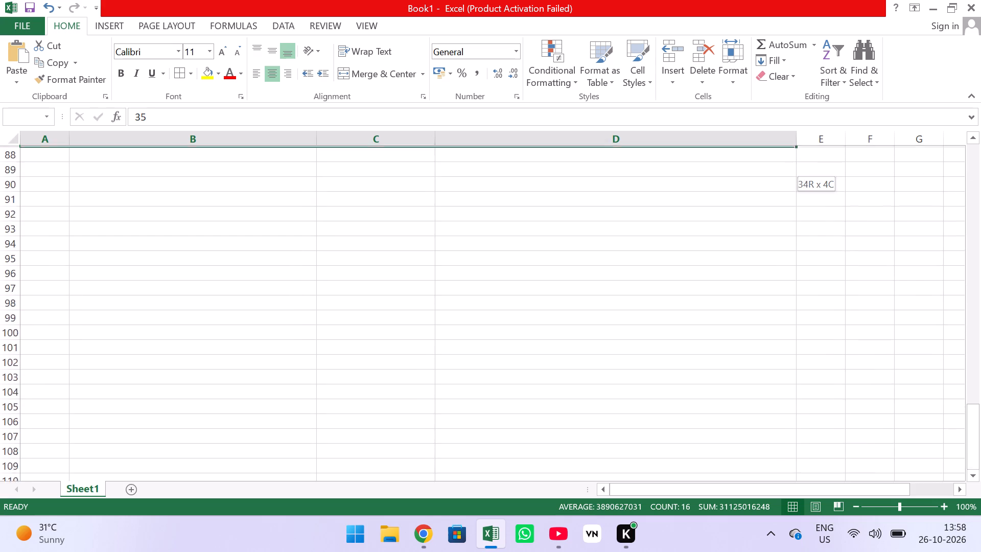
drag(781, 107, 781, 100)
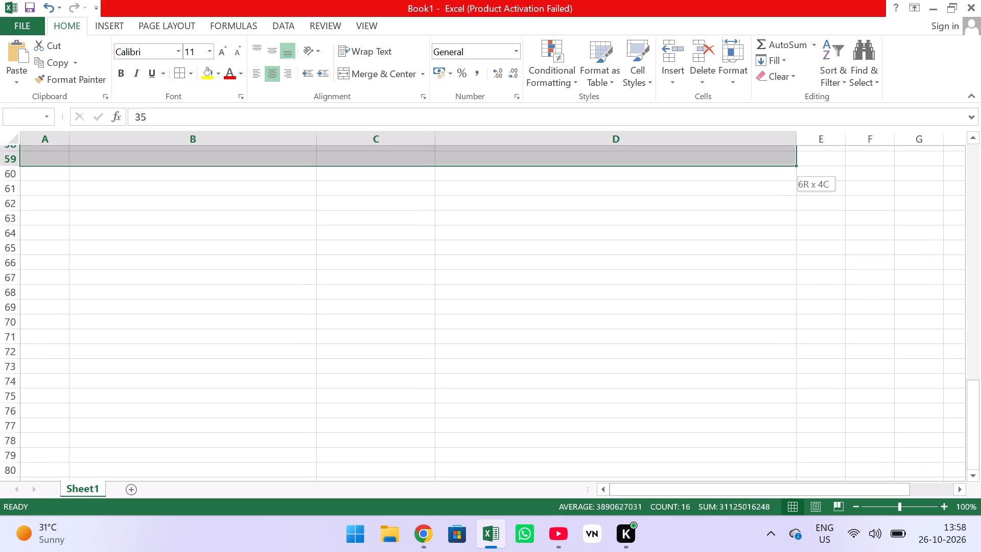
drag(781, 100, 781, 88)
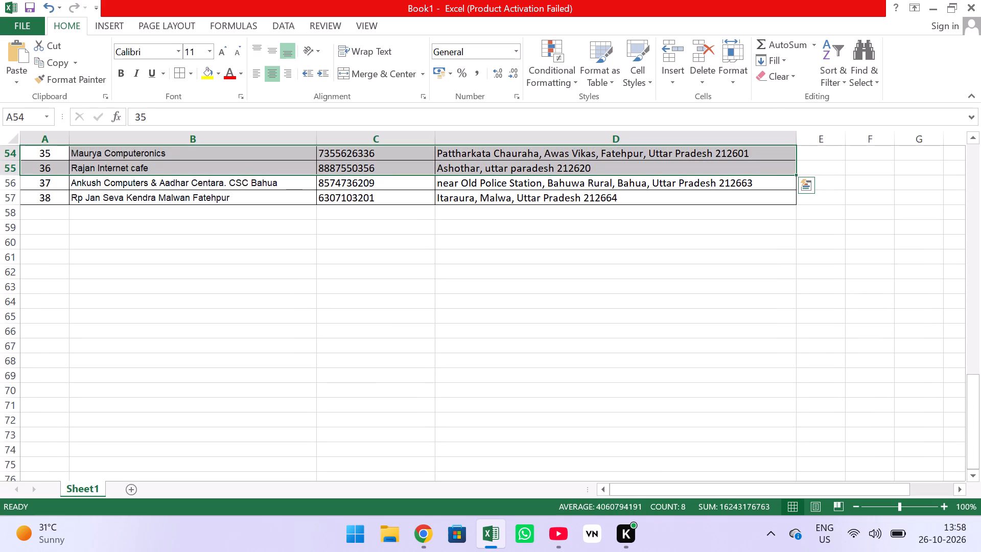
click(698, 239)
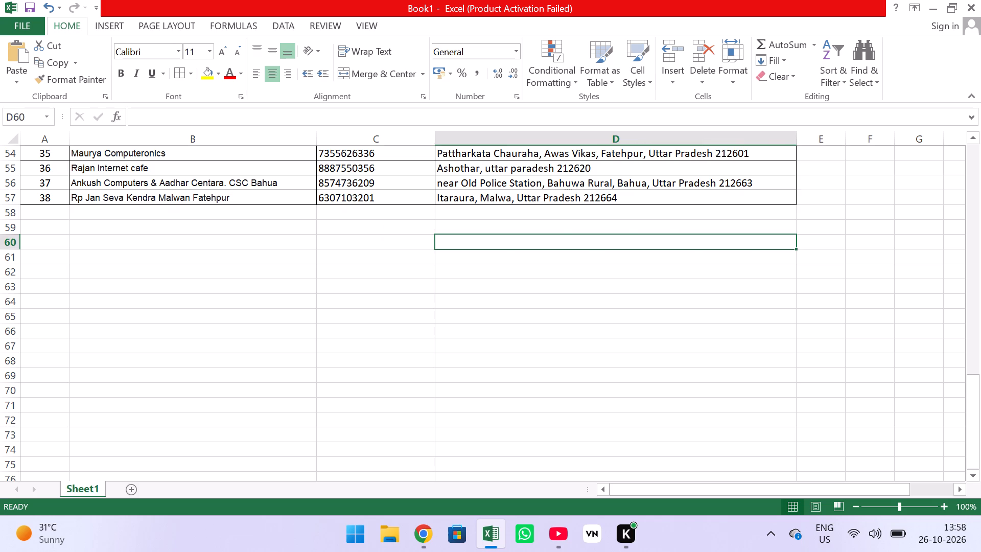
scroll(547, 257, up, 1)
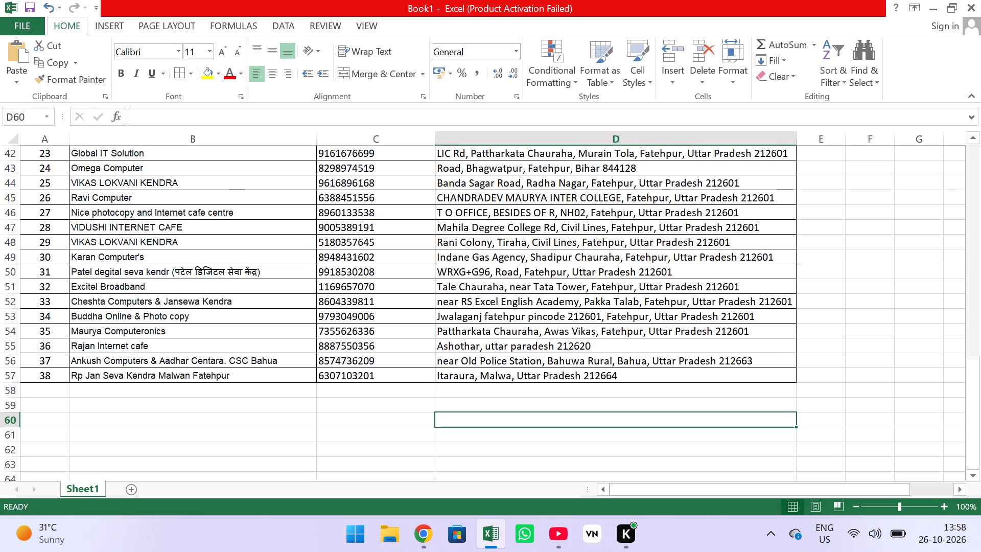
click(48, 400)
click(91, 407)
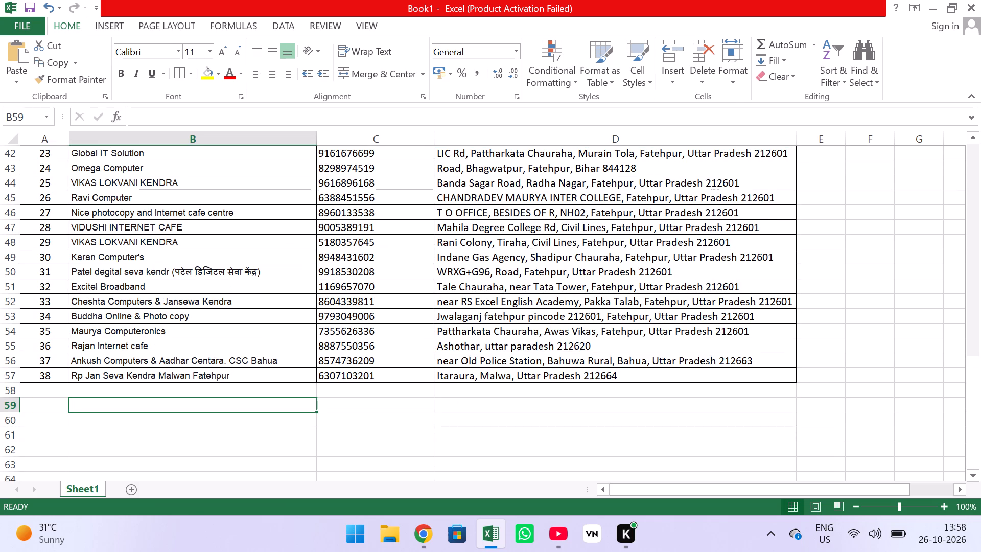
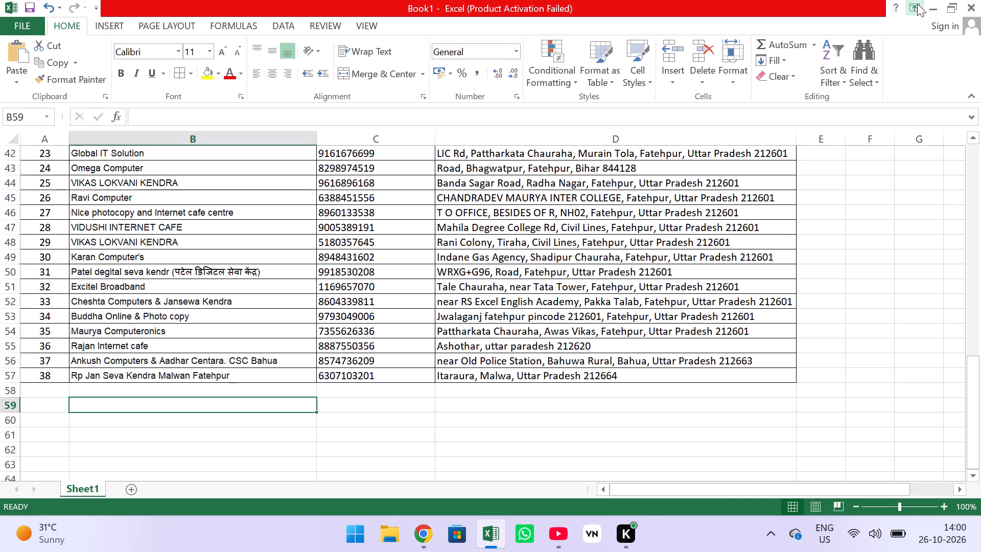
Close the Book1 workbook with its changes kept, and enter fatehpur as the file name for the save.
click(968, 4)
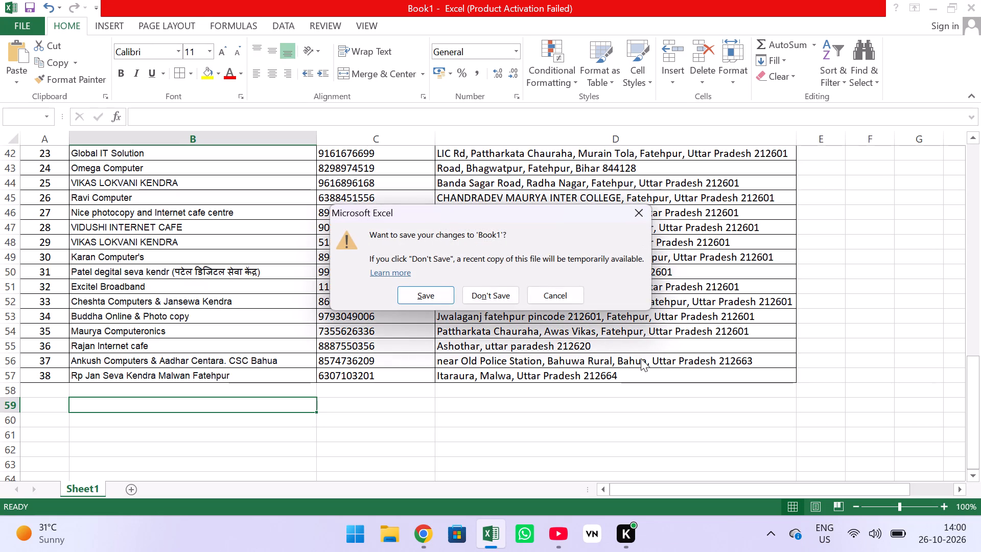
click(430, 291)
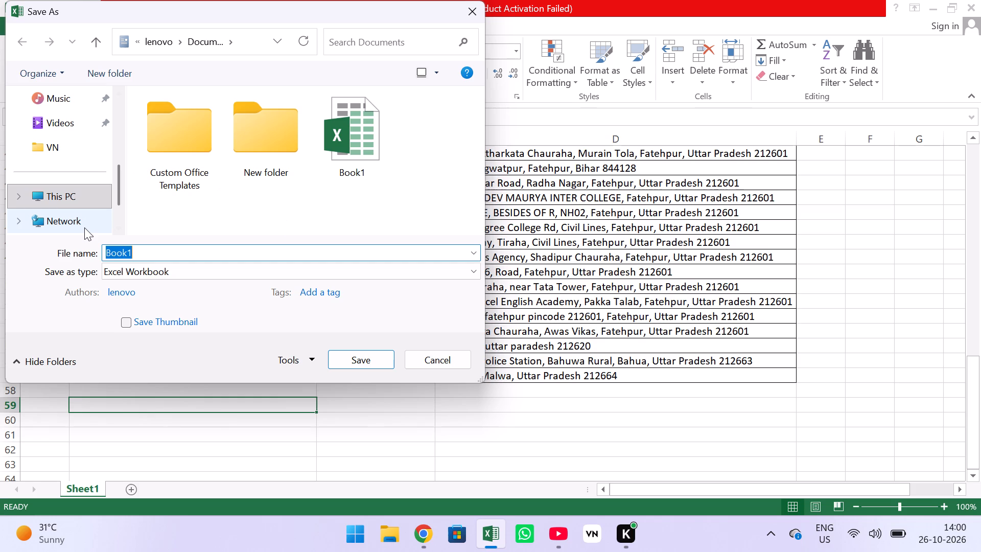
scroll(53, 157, up, 11)
scroll(57, 104, up, 4)
click(165, 252)
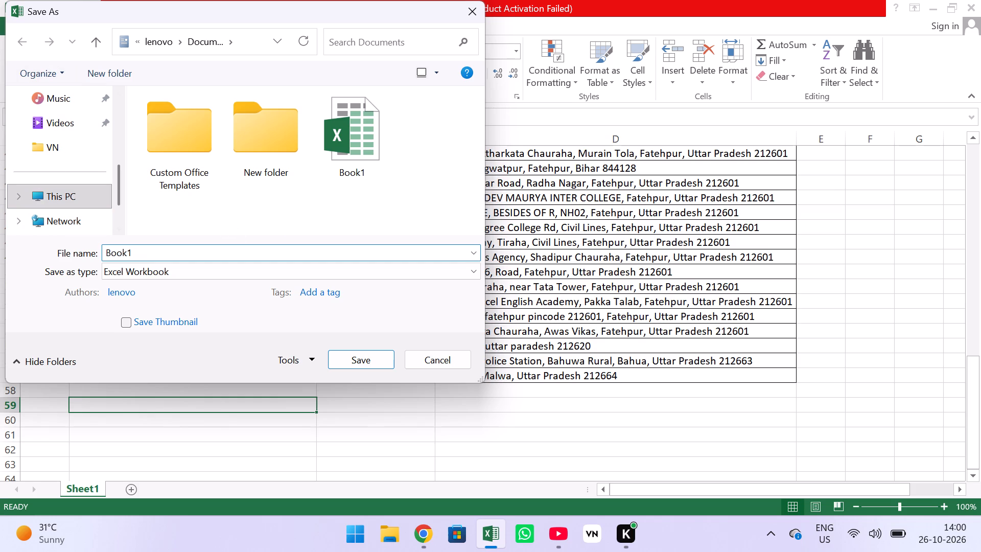
key(BackSpace)
key(BackSpace)
key(BackSpace)
key(BackSpace)
key(BackSpace)
key(BackSpace)
text(fa)
text(te)
key(h)
text(pur)
key(space)
text(da)
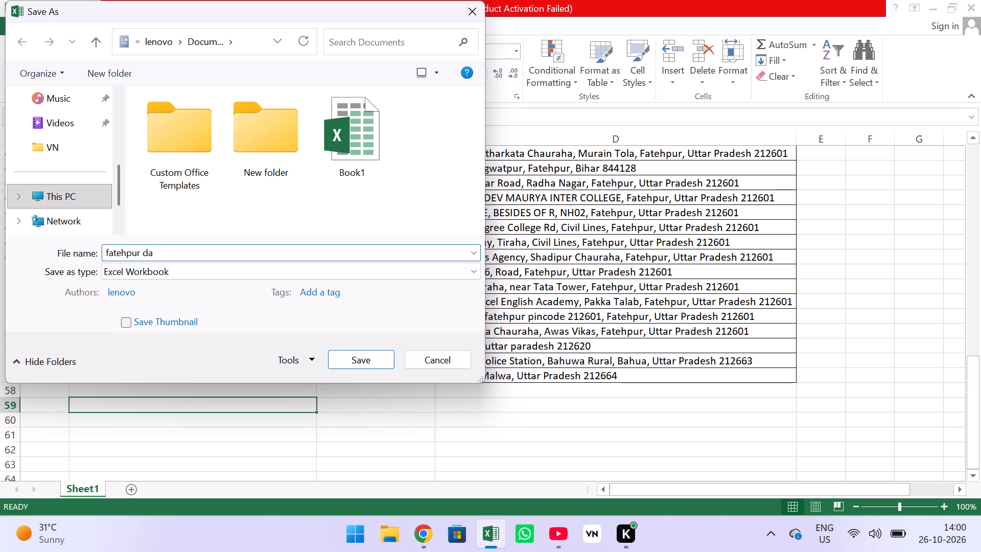
key(BackSpace)
key(BackSpace)
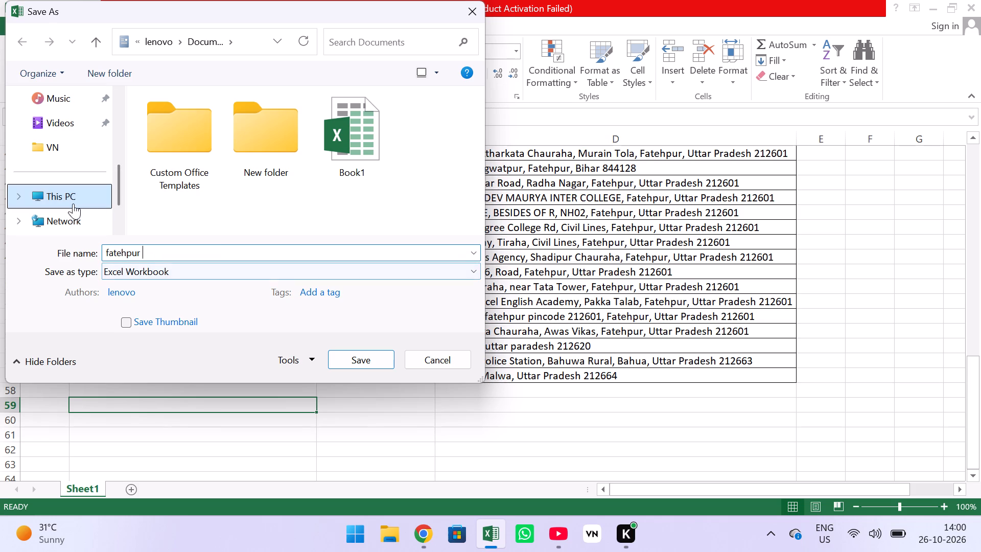
Choose the Desktop folder as the save location and save the file there as an Excel Workbook.
click(73, 224)
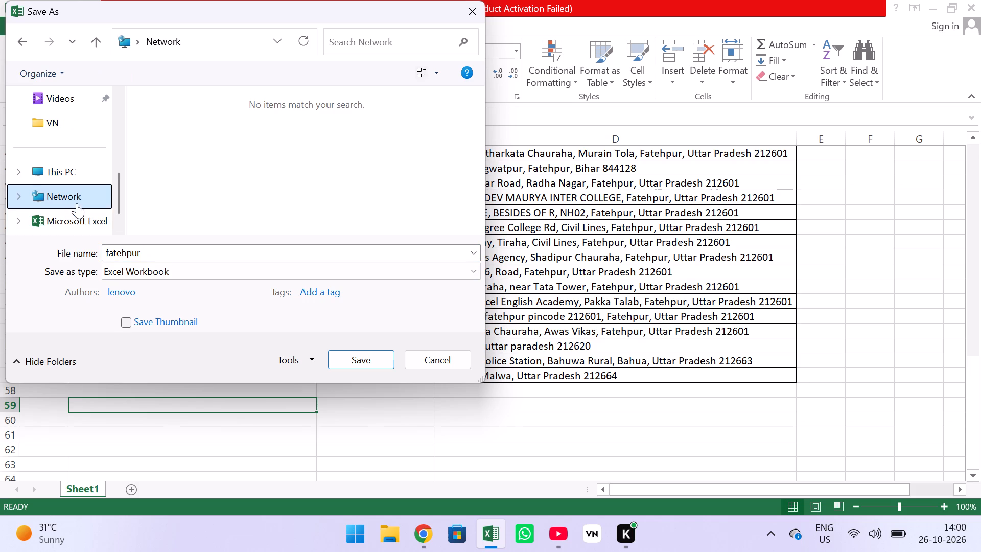
scroll(70, 152, up, 1)
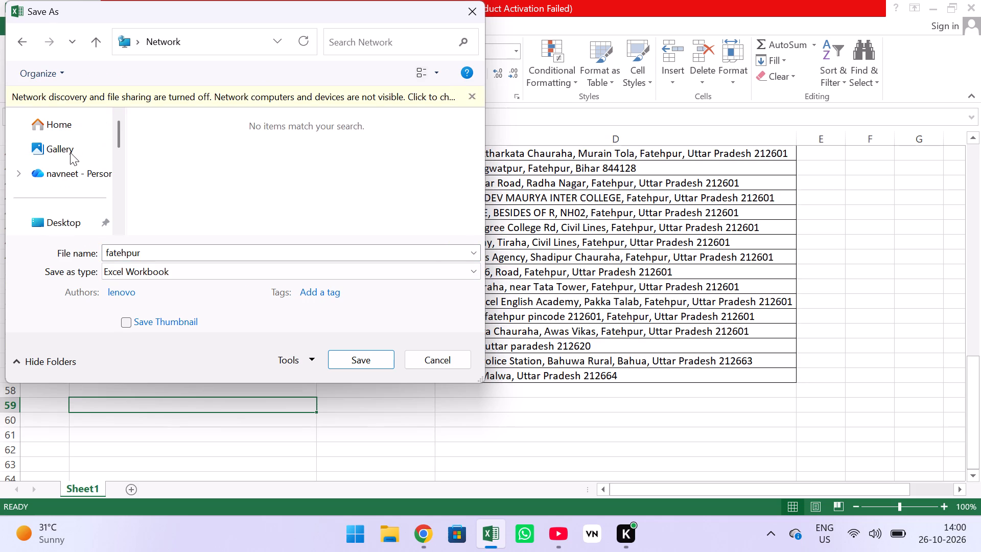
scroll(70, 152, up, 2)
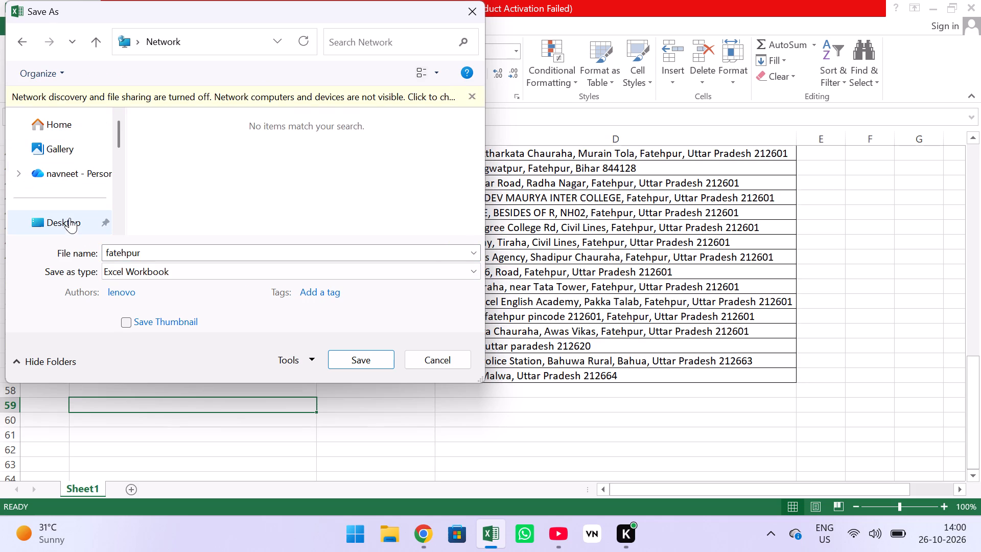
click(67, 227)
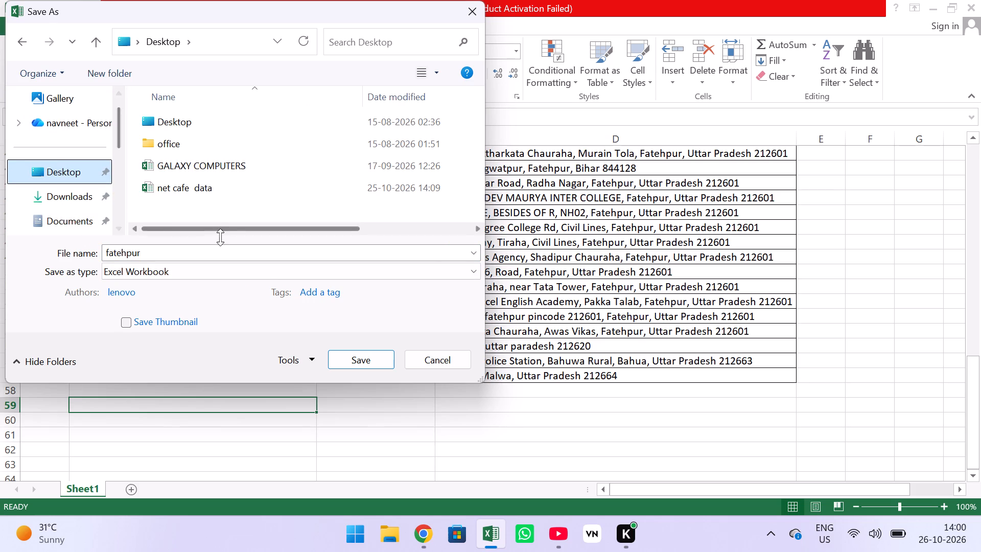
click(368, 357)
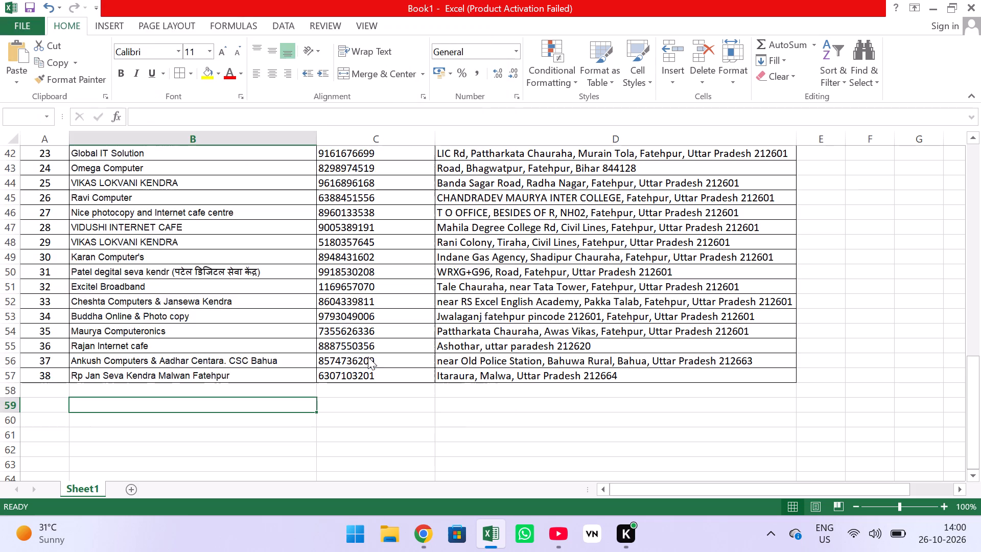